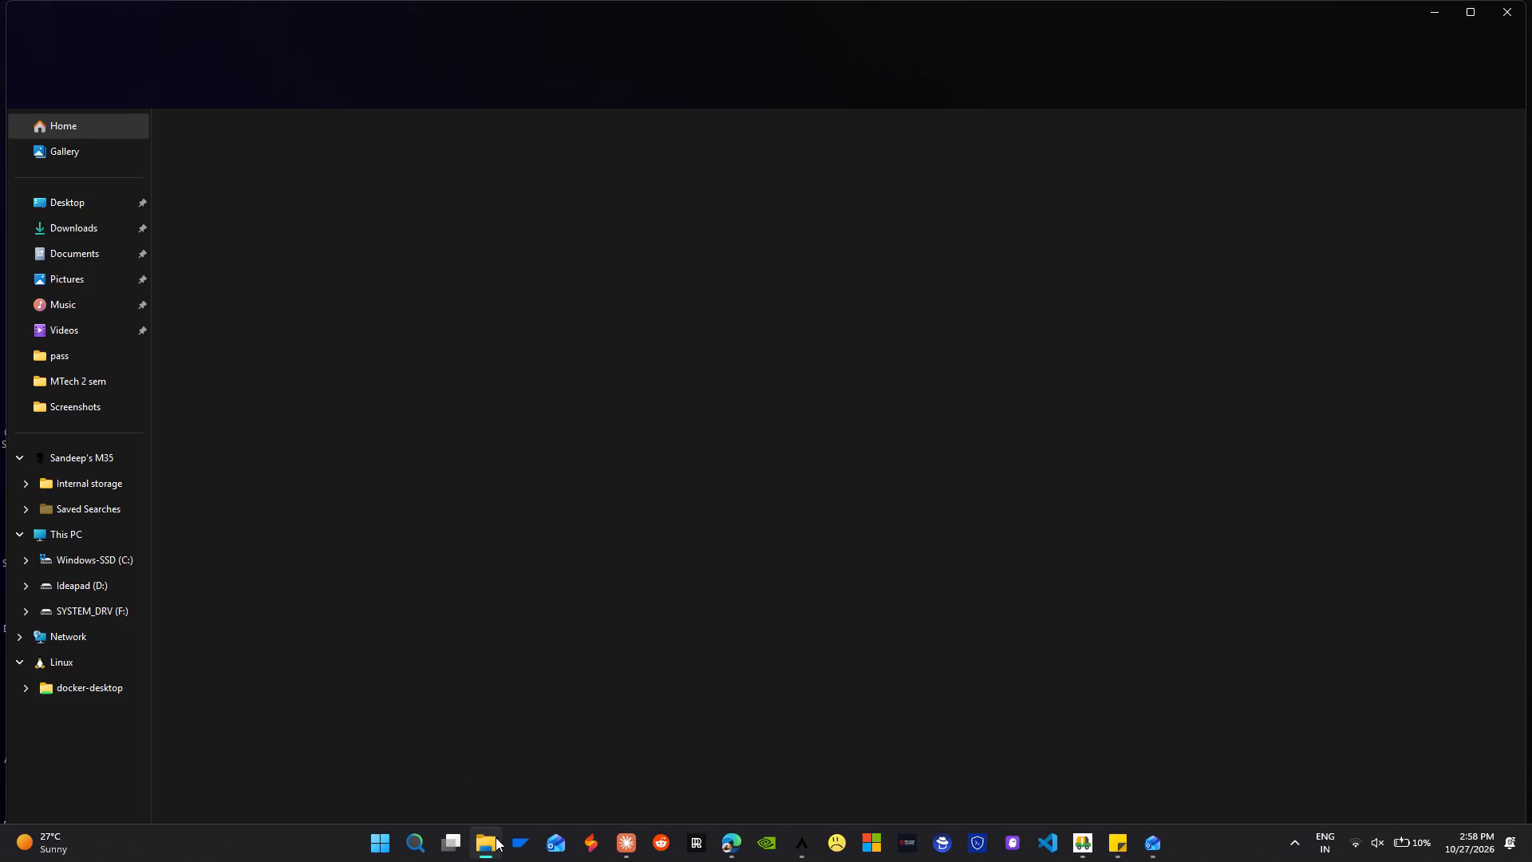
click(62, 231)
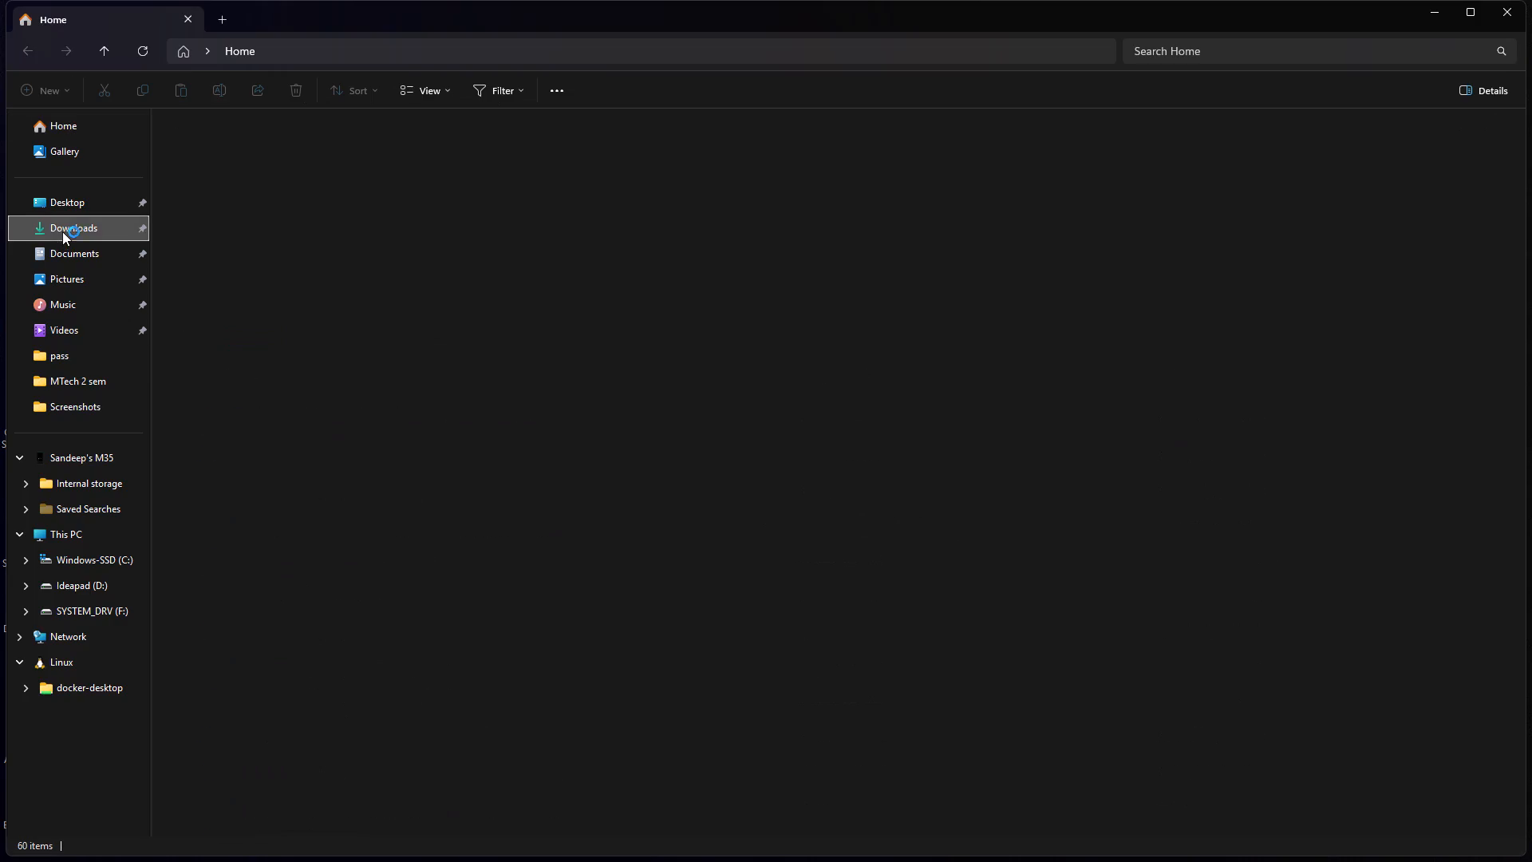
double_click(254, 166)
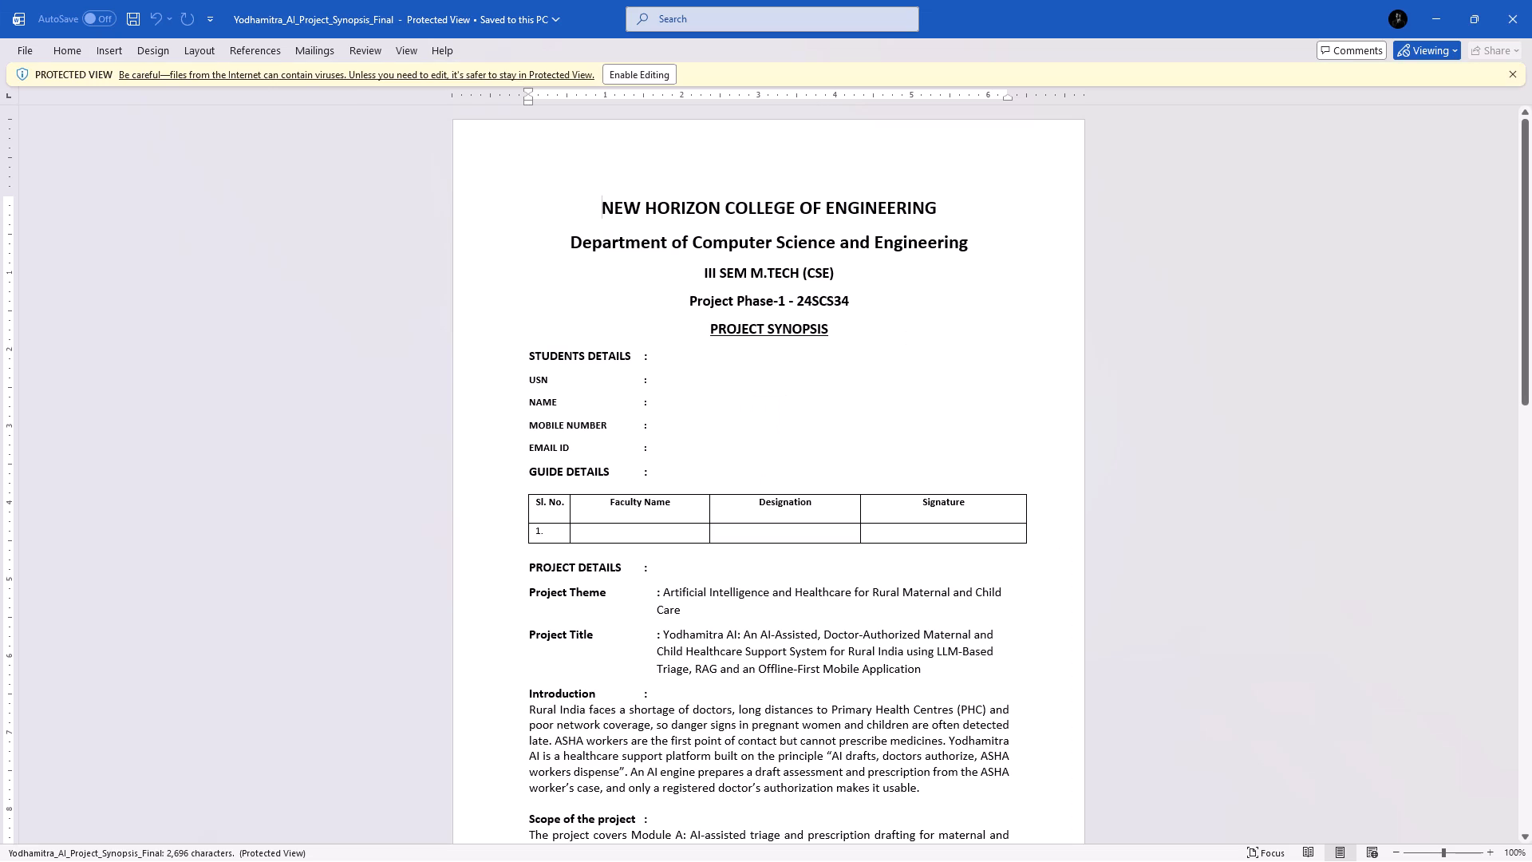
click(662, 73)
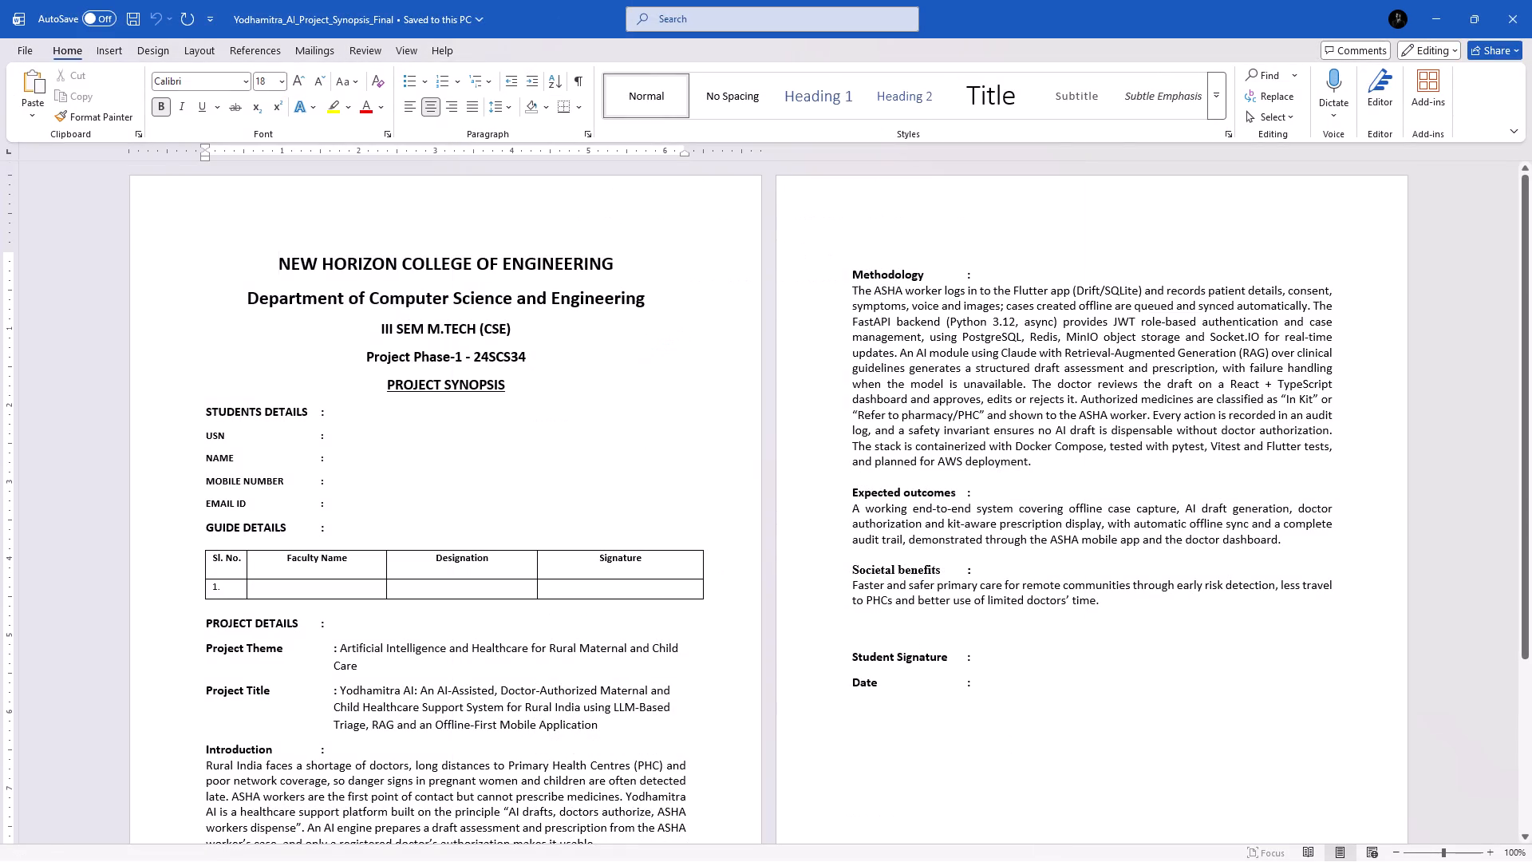
Enter the student's USN in the students details section of the synopsis.
click(367, 433)
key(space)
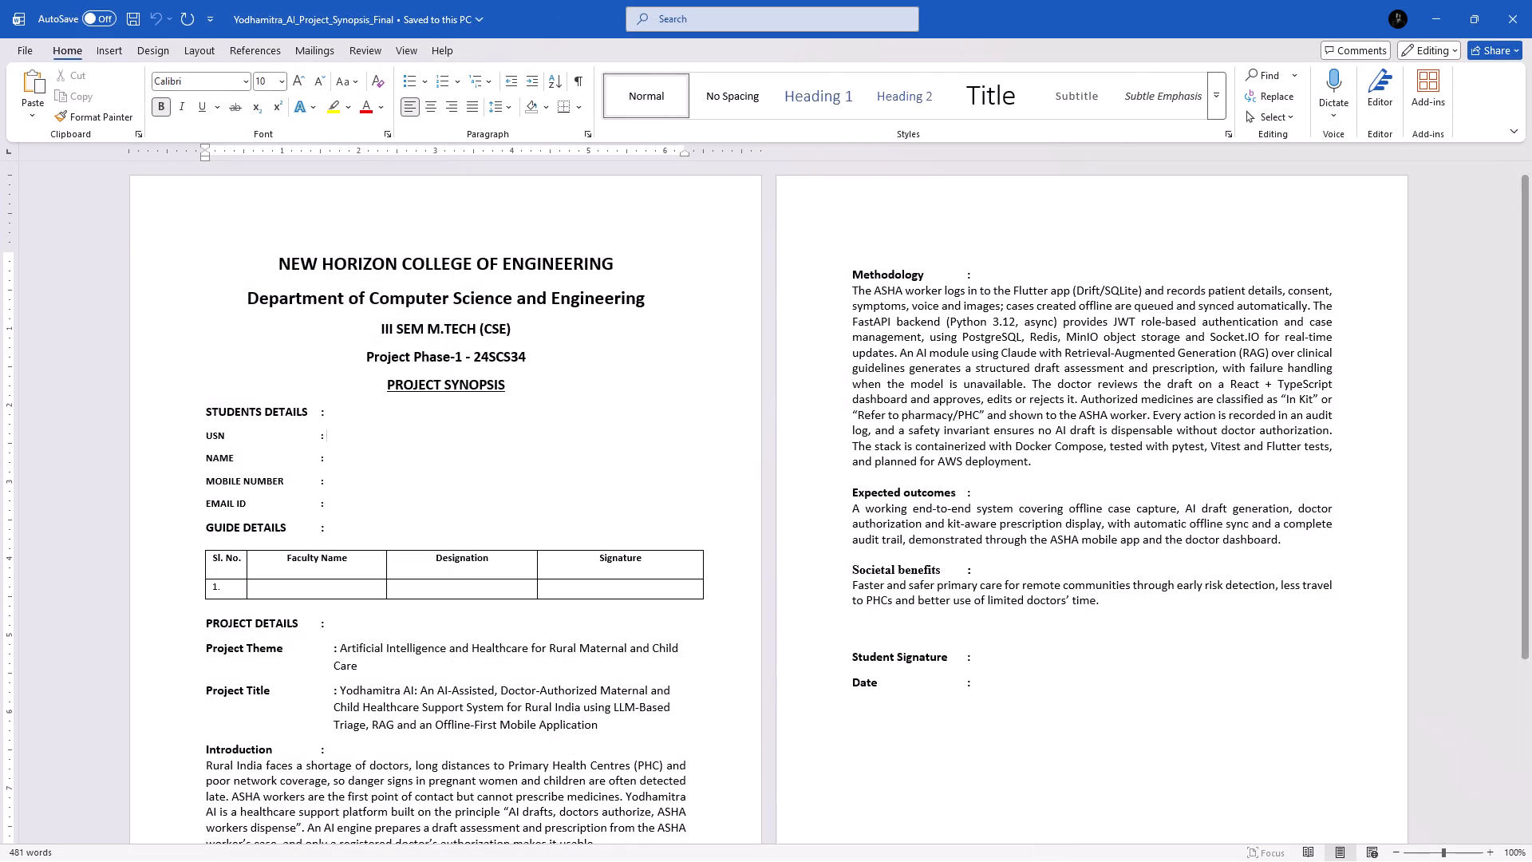
key(shift+exclam)
key(BackSpace)
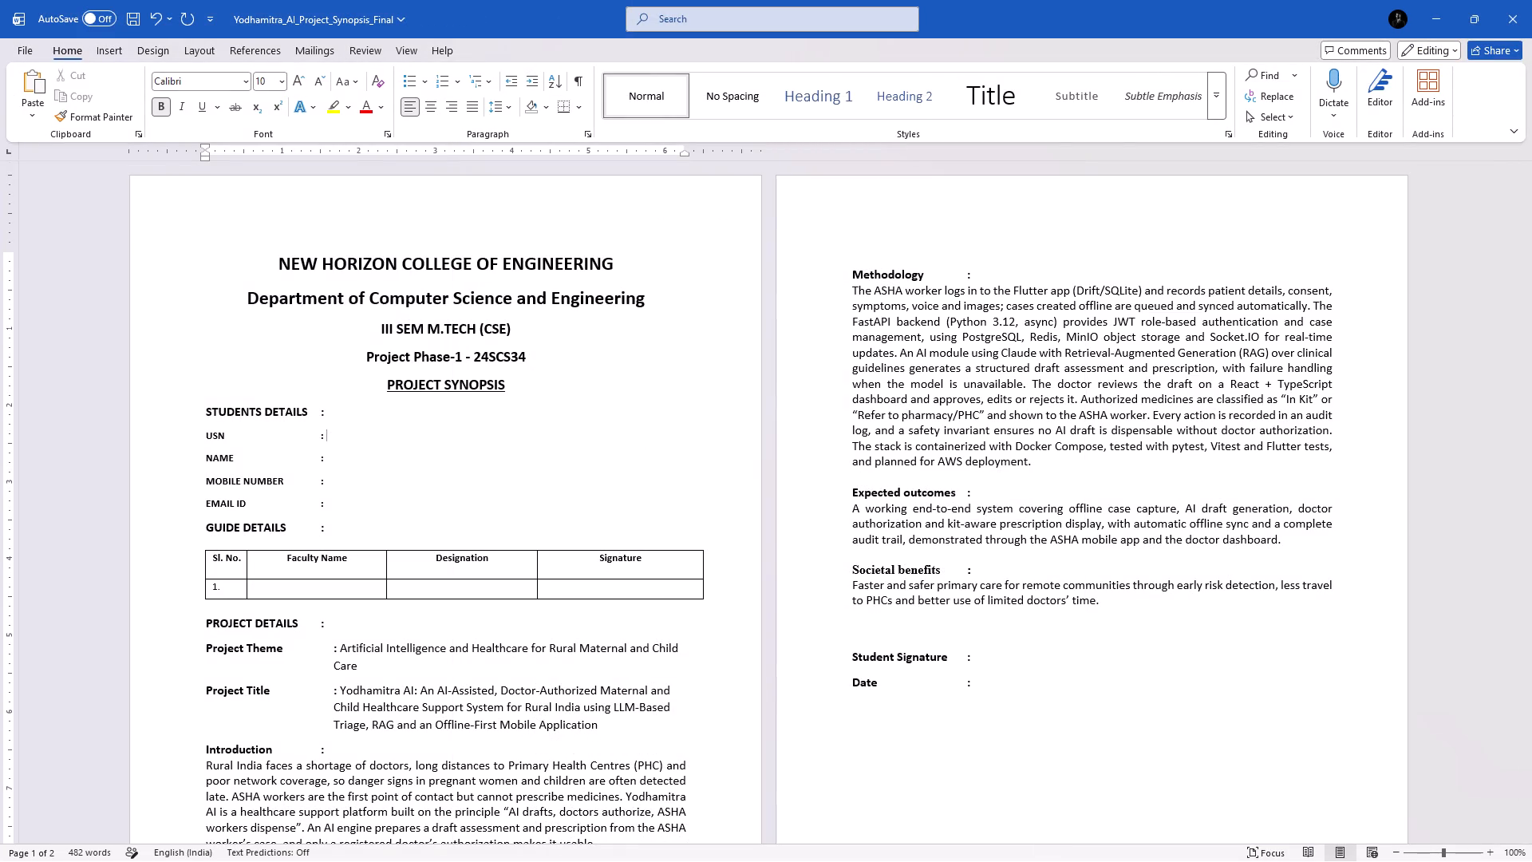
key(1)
key(Tab)
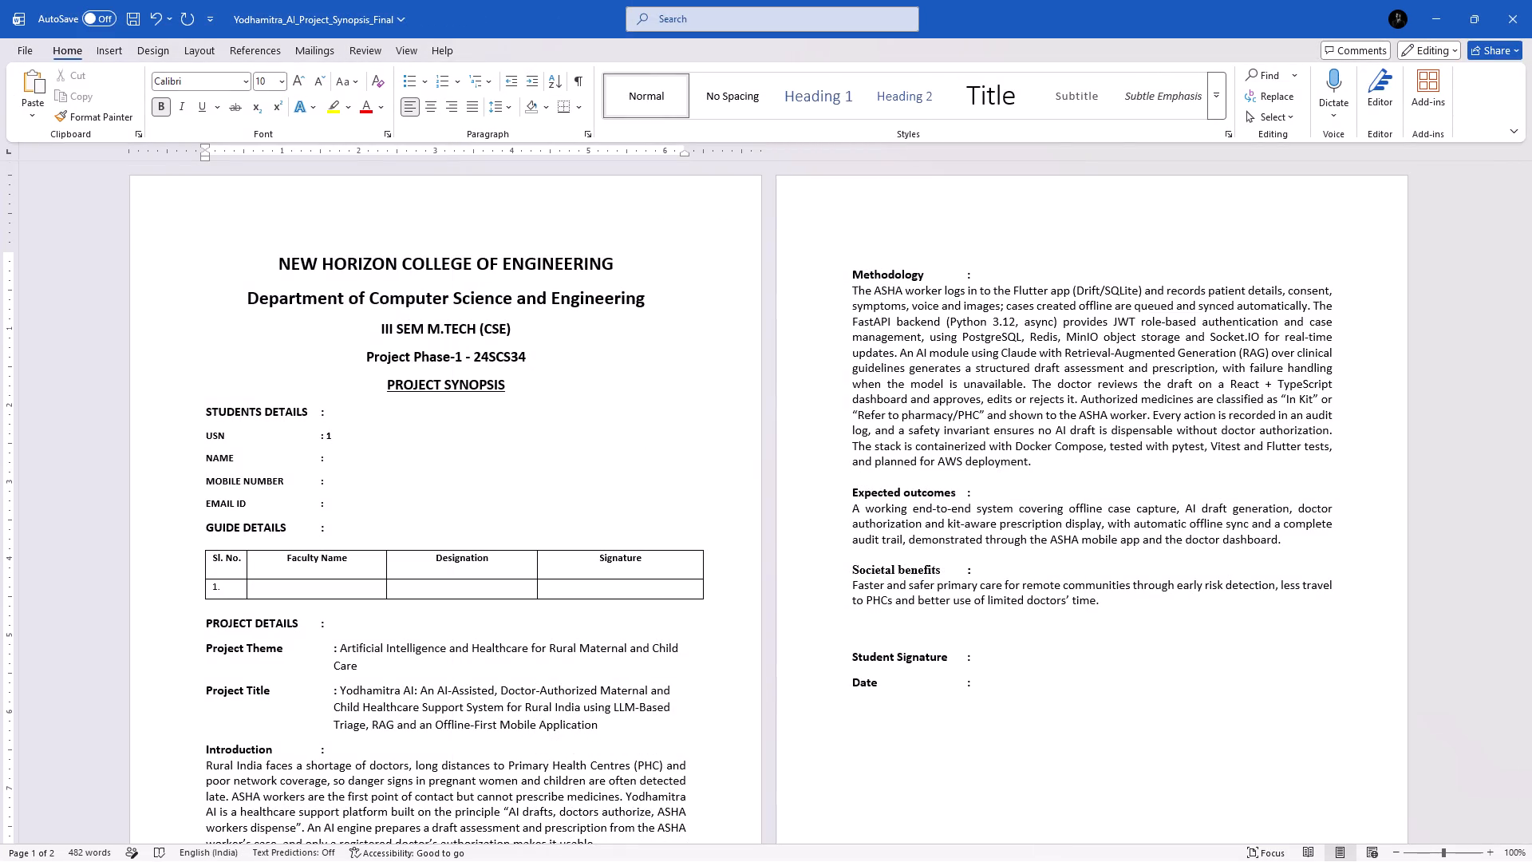
key(BackSpace)
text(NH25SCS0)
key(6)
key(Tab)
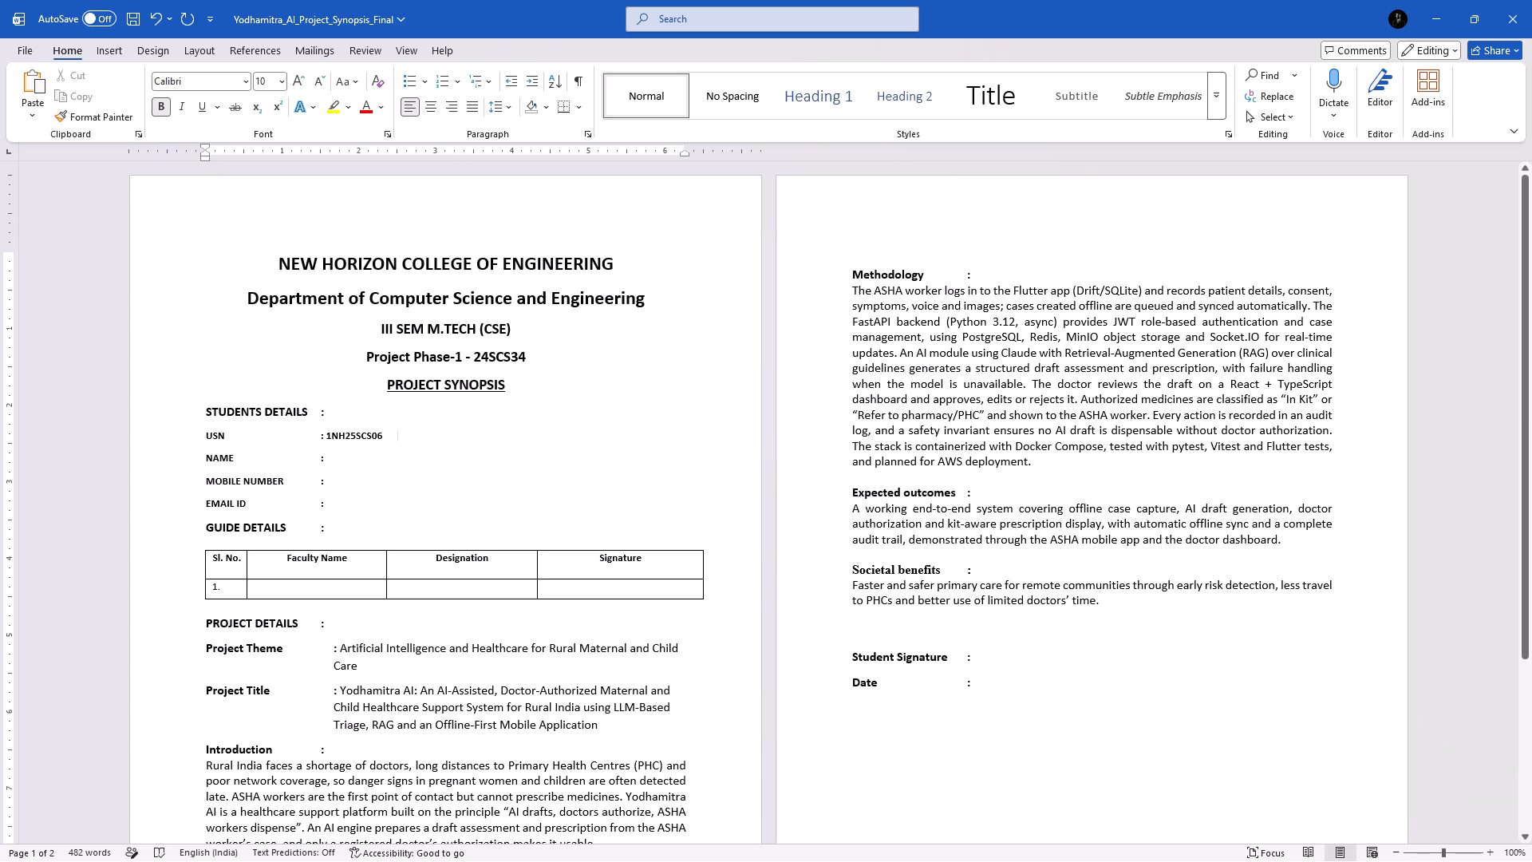
Enter the student's name in capital letters, including initials, on the NAME line of the students details.
click(346, 463)
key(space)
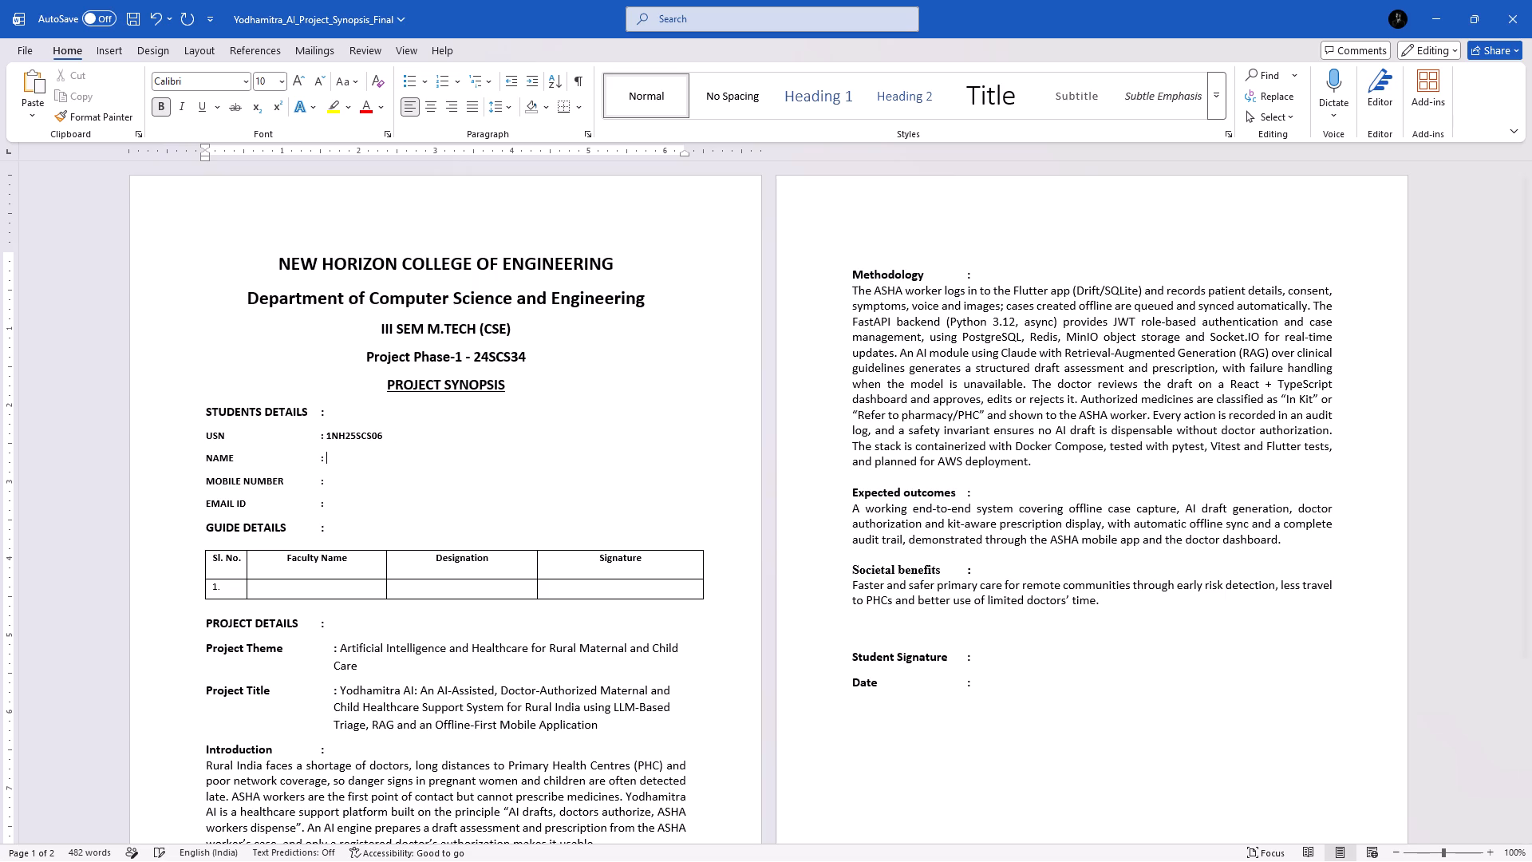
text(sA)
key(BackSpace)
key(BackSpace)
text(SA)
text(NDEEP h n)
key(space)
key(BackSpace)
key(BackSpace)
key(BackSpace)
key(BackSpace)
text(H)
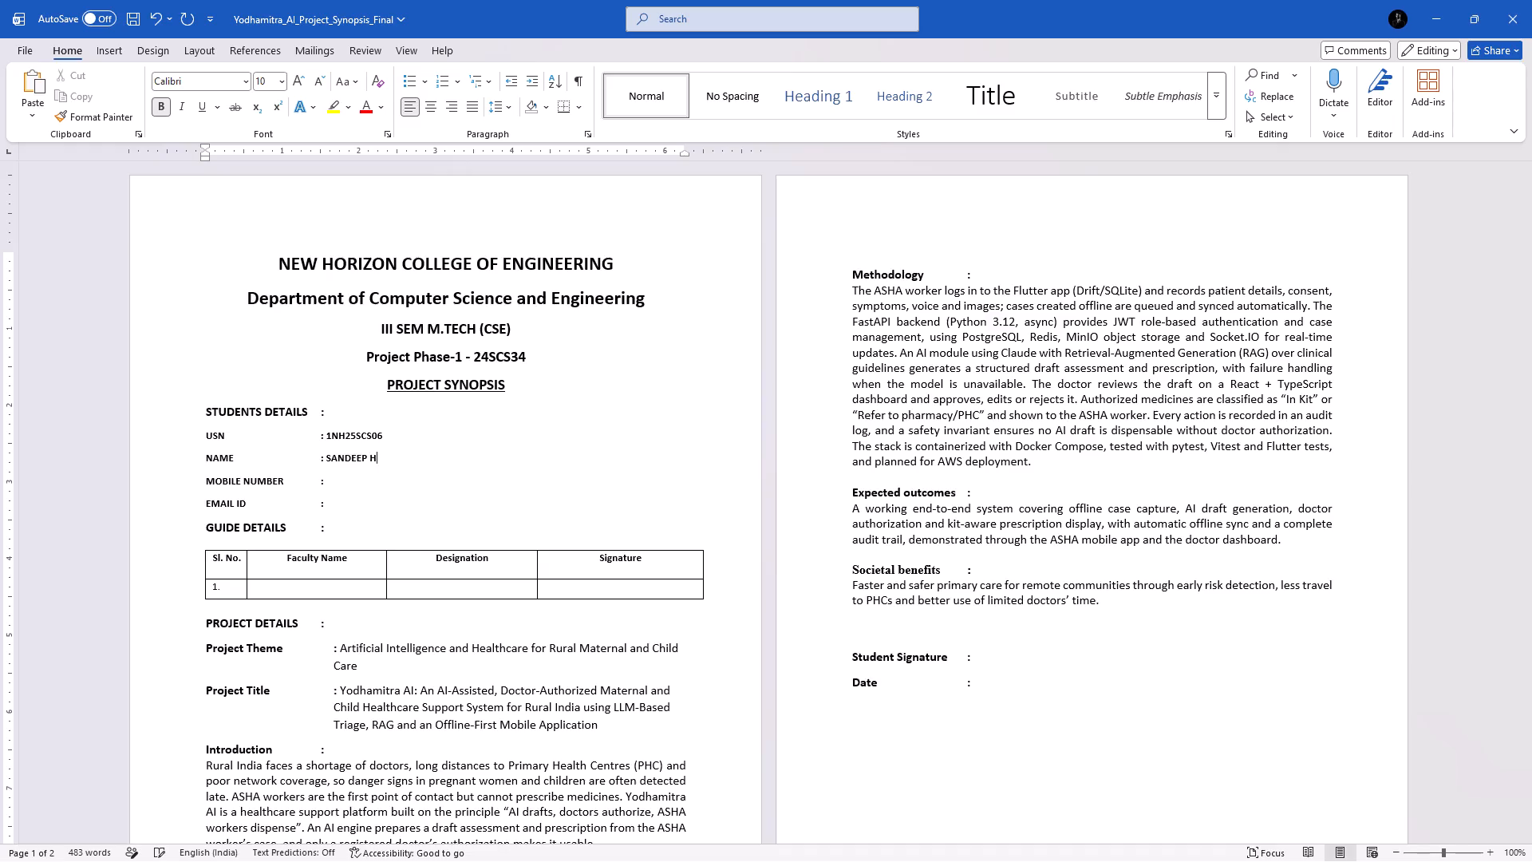
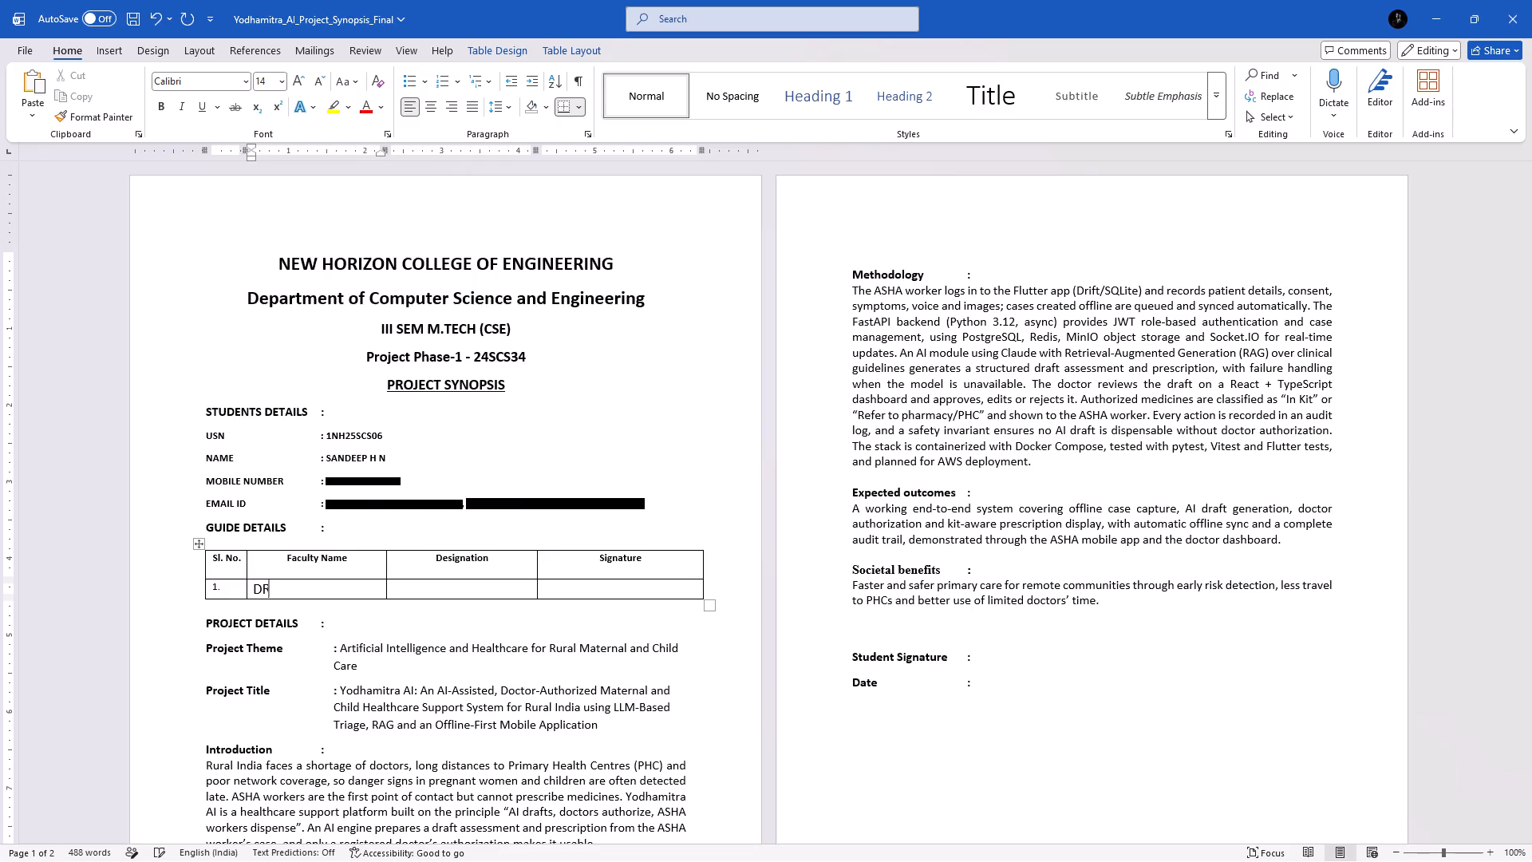
Complete the guide's name in capital letters with the DR. title in the Faculty Name cell of the guide details table.
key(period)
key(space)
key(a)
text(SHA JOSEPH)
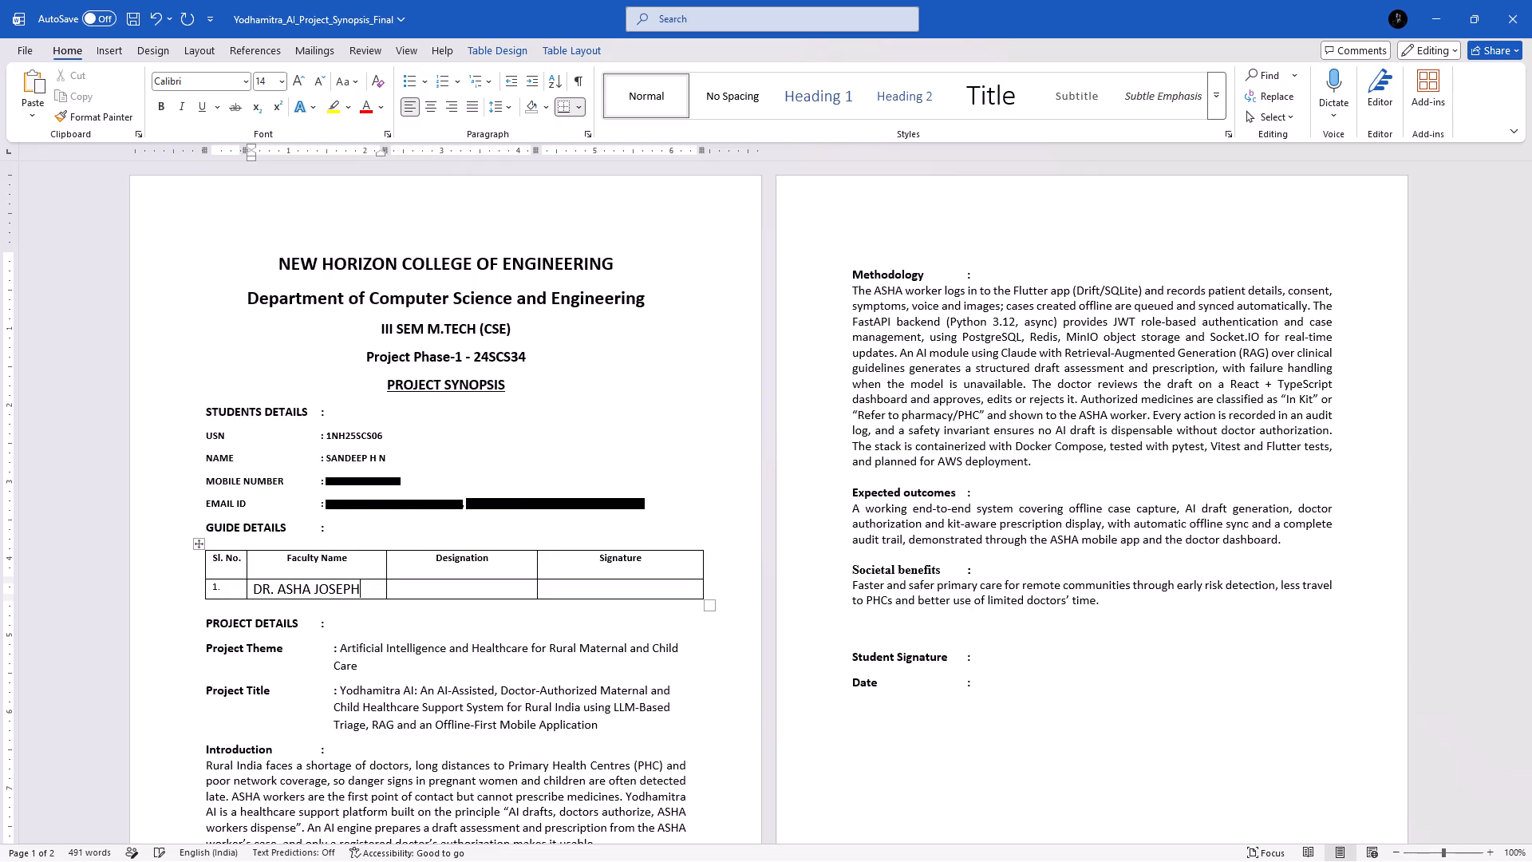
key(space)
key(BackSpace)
Enter "HoD of ISE & Associate Professor" as the guide's designation in the guide details table.
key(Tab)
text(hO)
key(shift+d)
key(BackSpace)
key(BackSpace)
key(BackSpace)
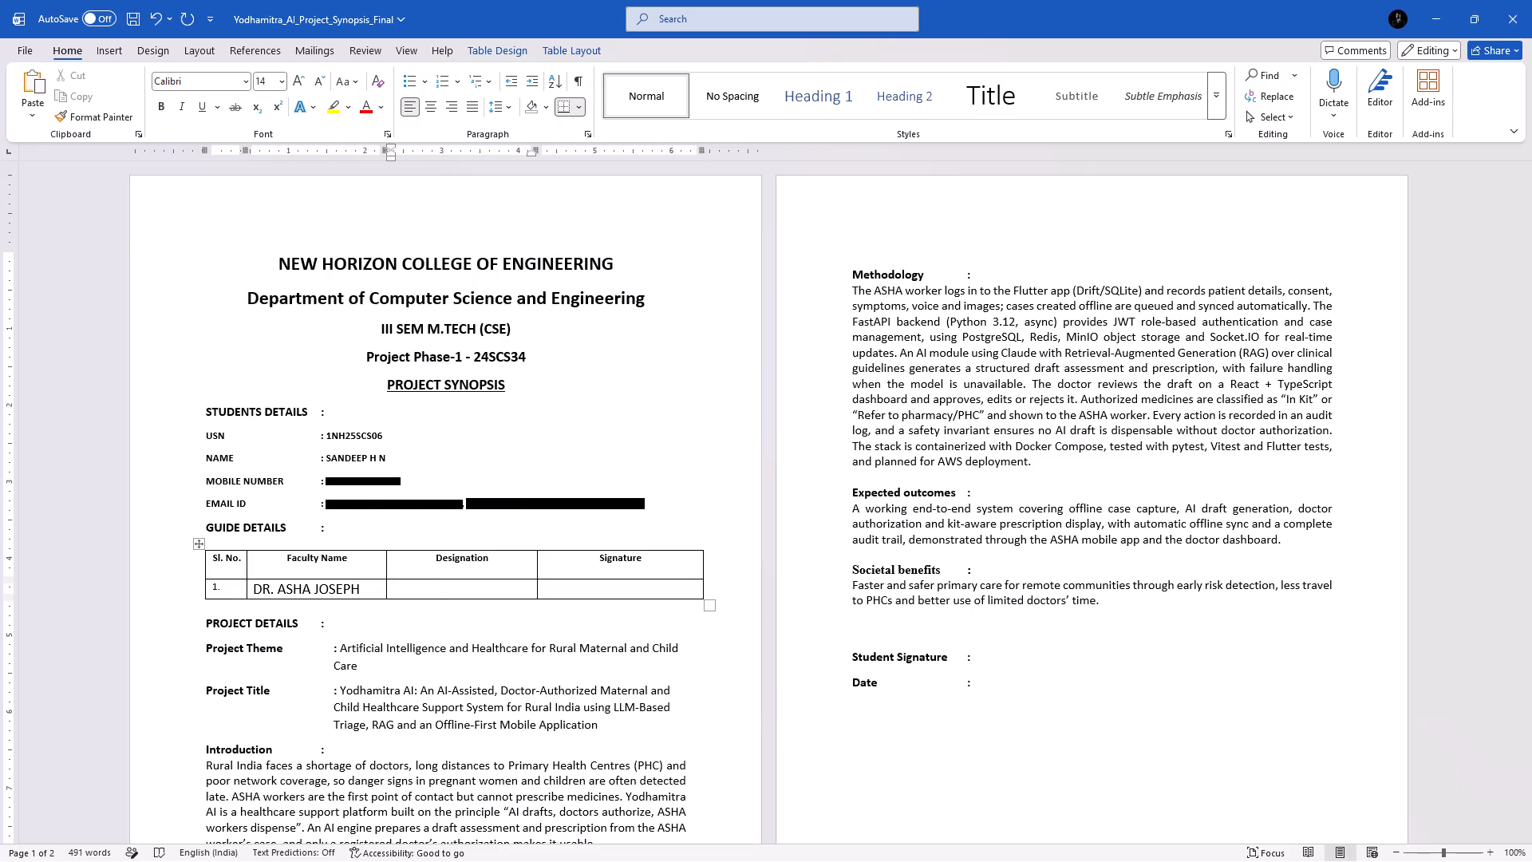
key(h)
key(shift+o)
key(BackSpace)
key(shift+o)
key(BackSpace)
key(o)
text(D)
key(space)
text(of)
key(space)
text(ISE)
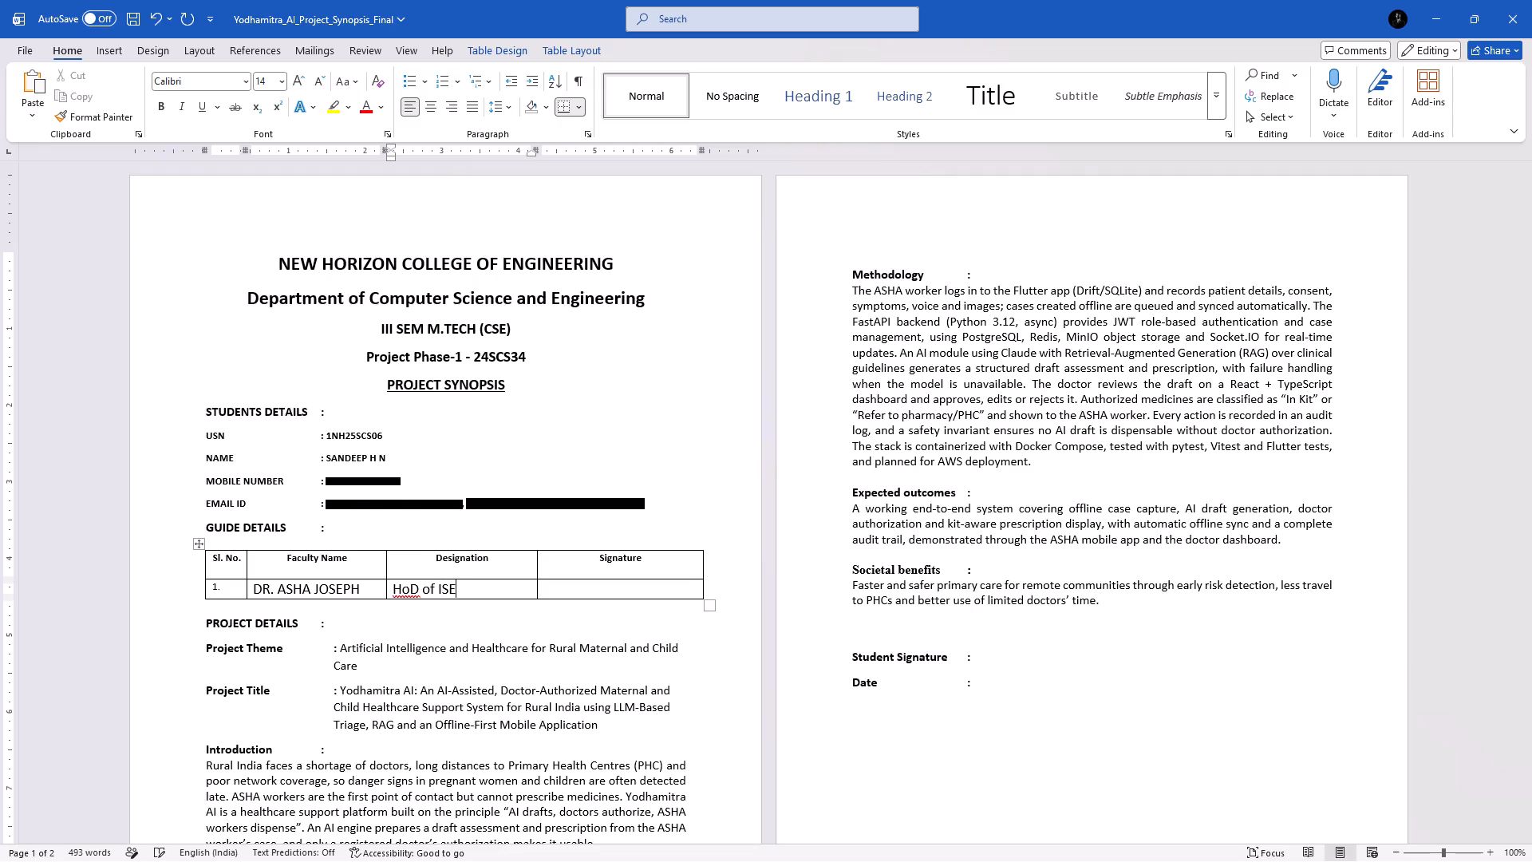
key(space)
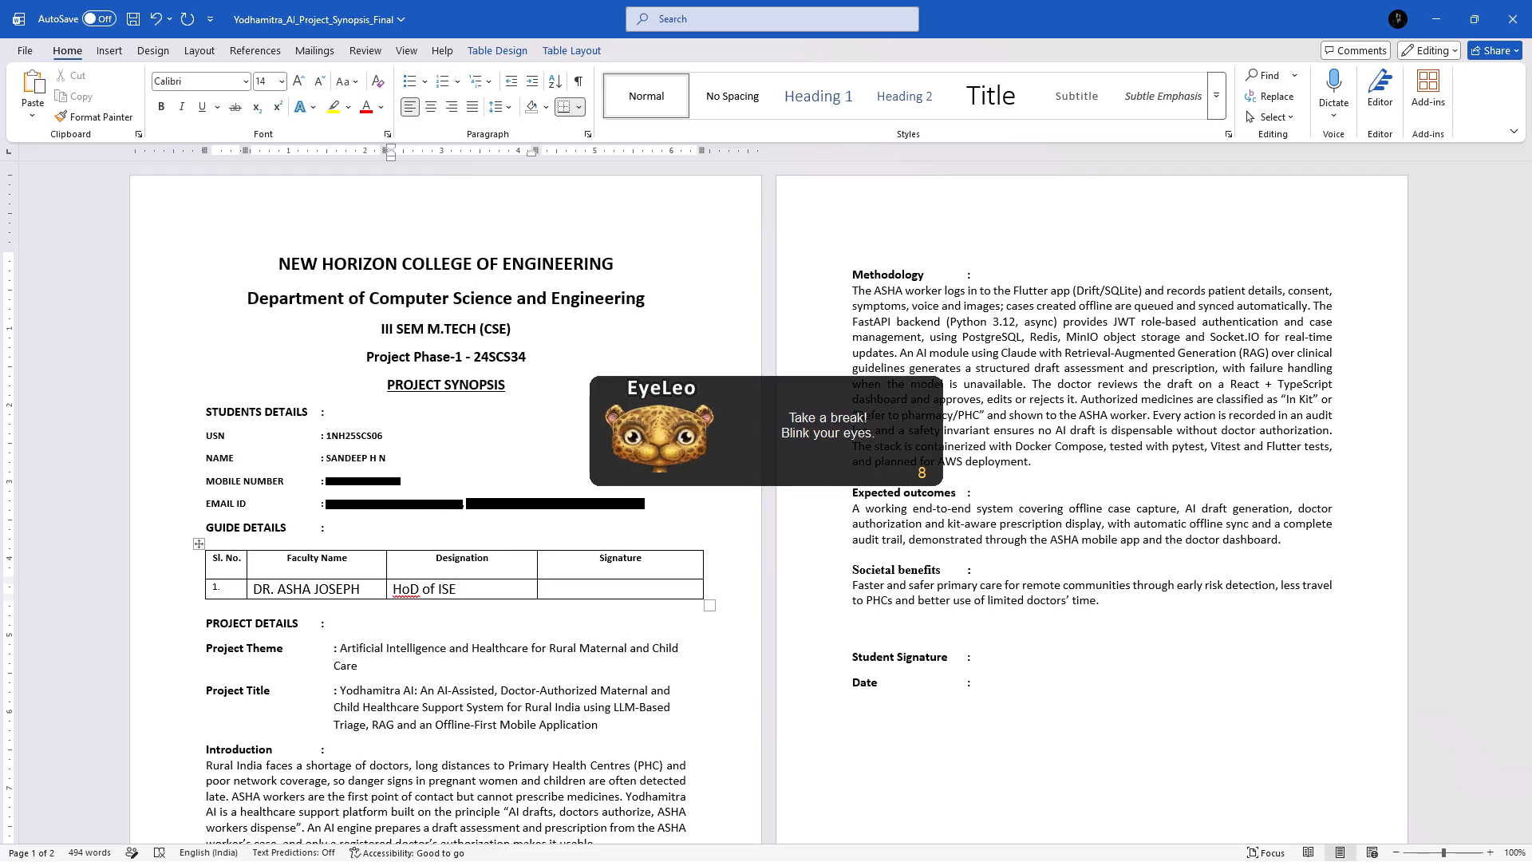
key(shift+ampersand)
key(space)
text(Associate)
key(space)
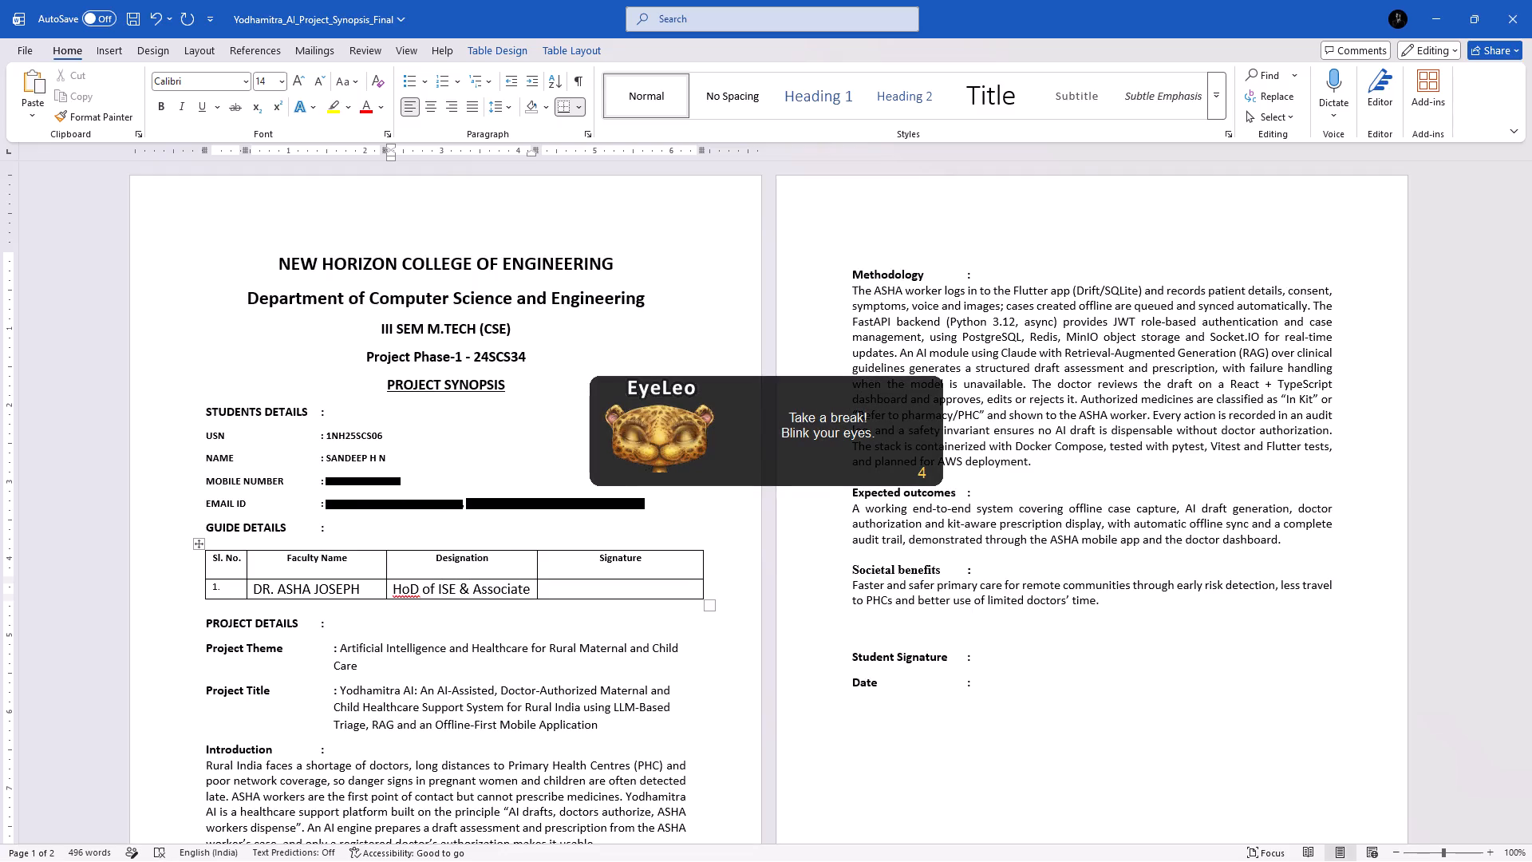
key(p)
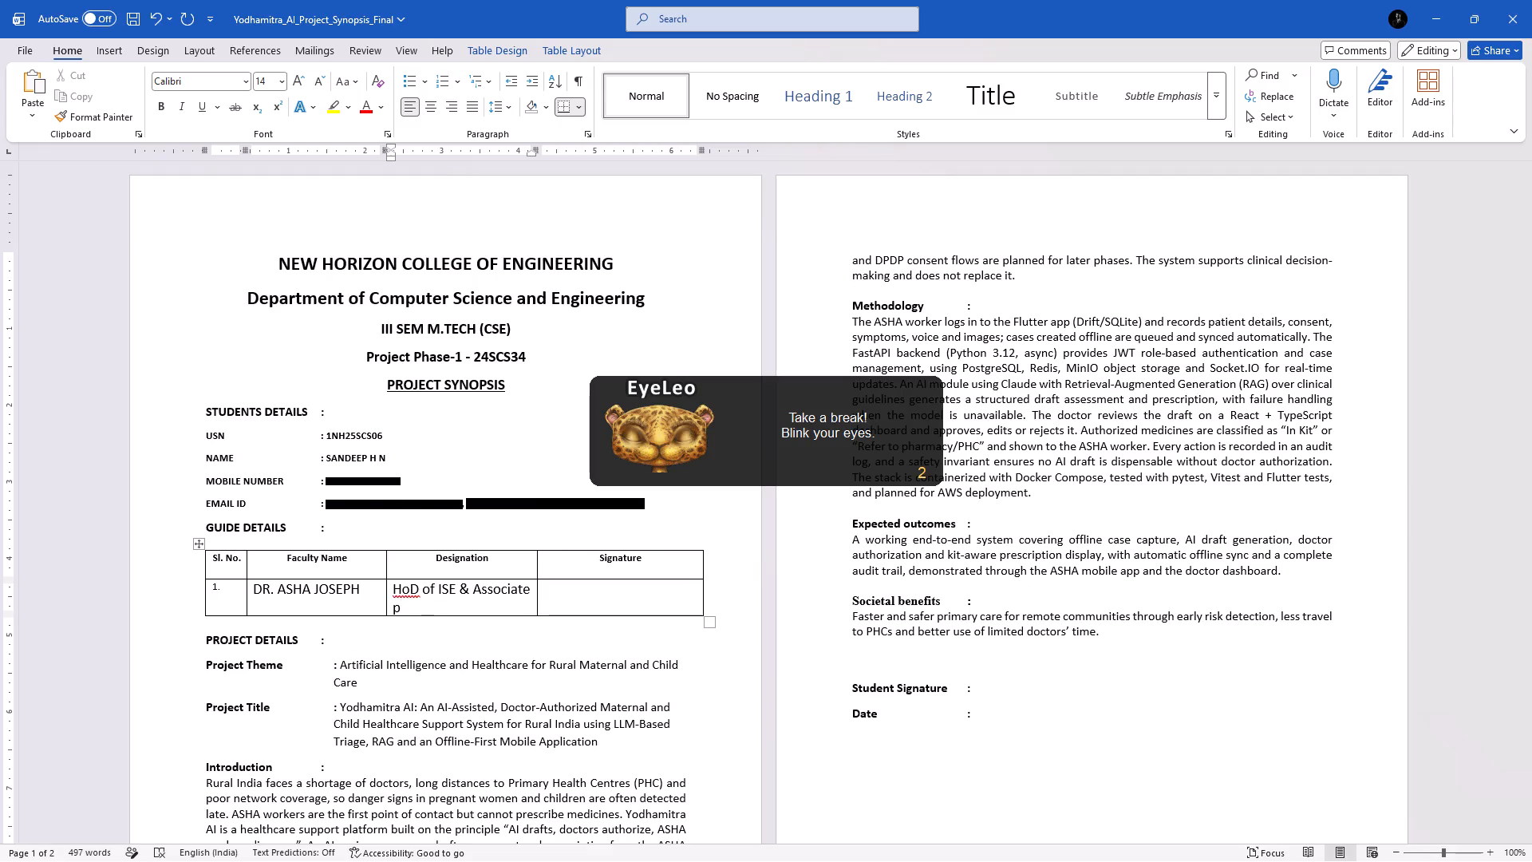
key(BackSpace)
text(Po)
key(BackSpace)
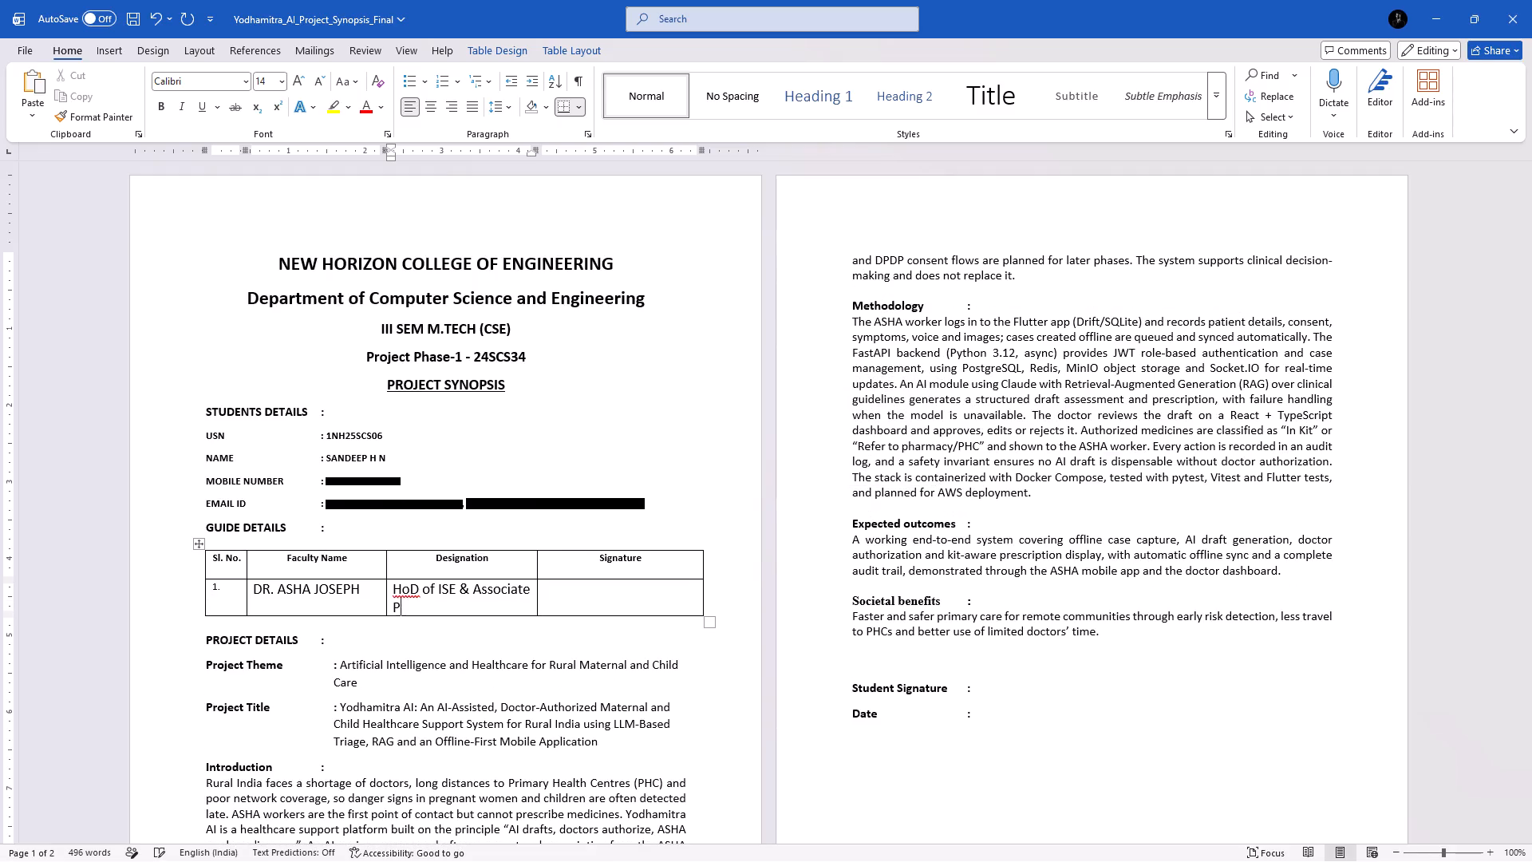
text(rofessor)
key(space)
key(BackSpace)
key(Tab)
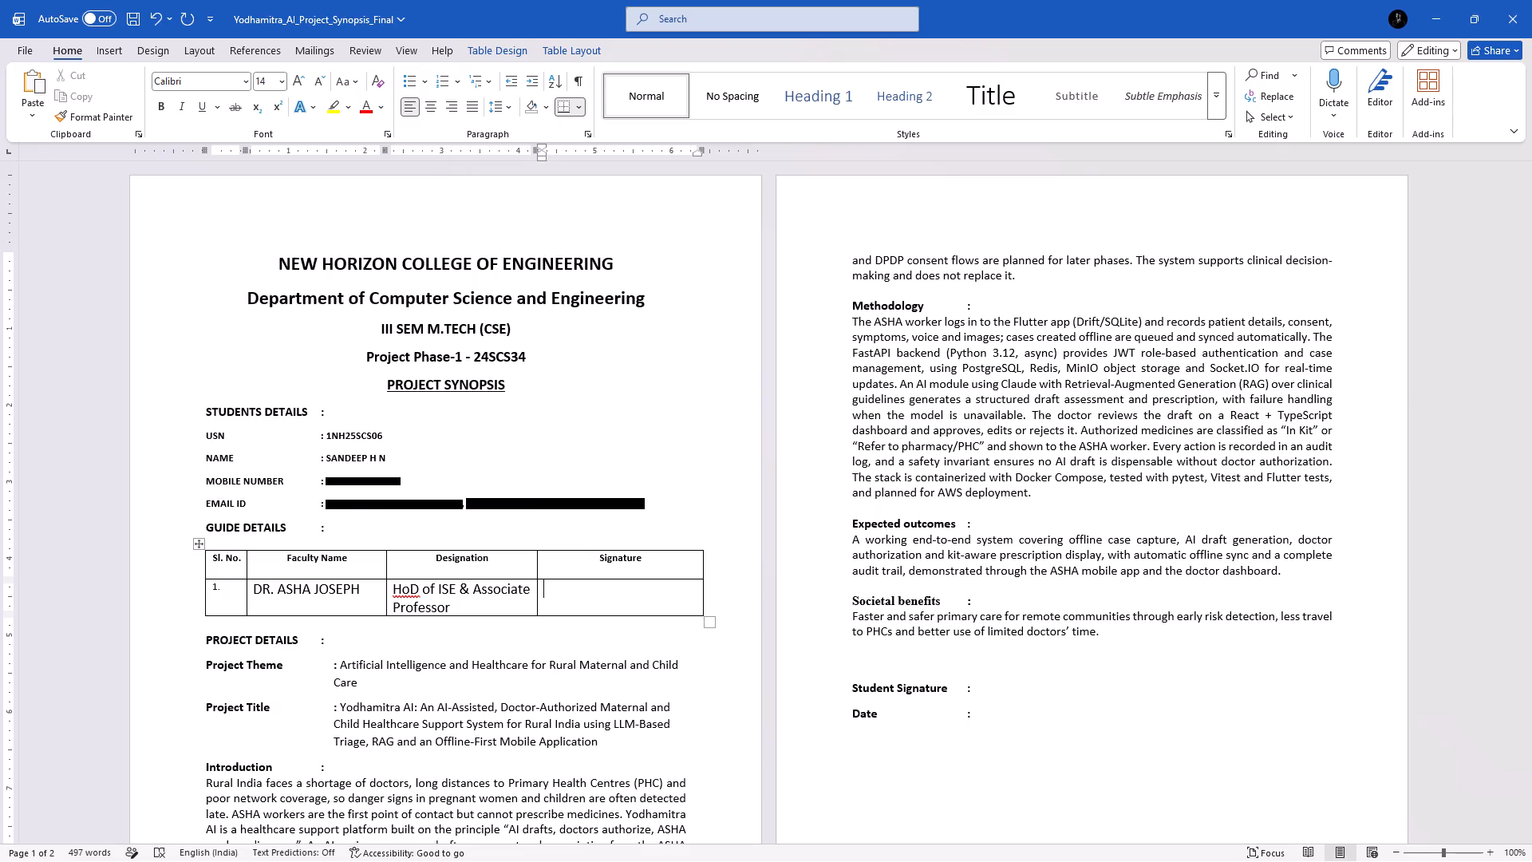
Make the serial number, faculty name and designation in row 1 of the guide details table bold.
drag(343, 586, 325, 583)
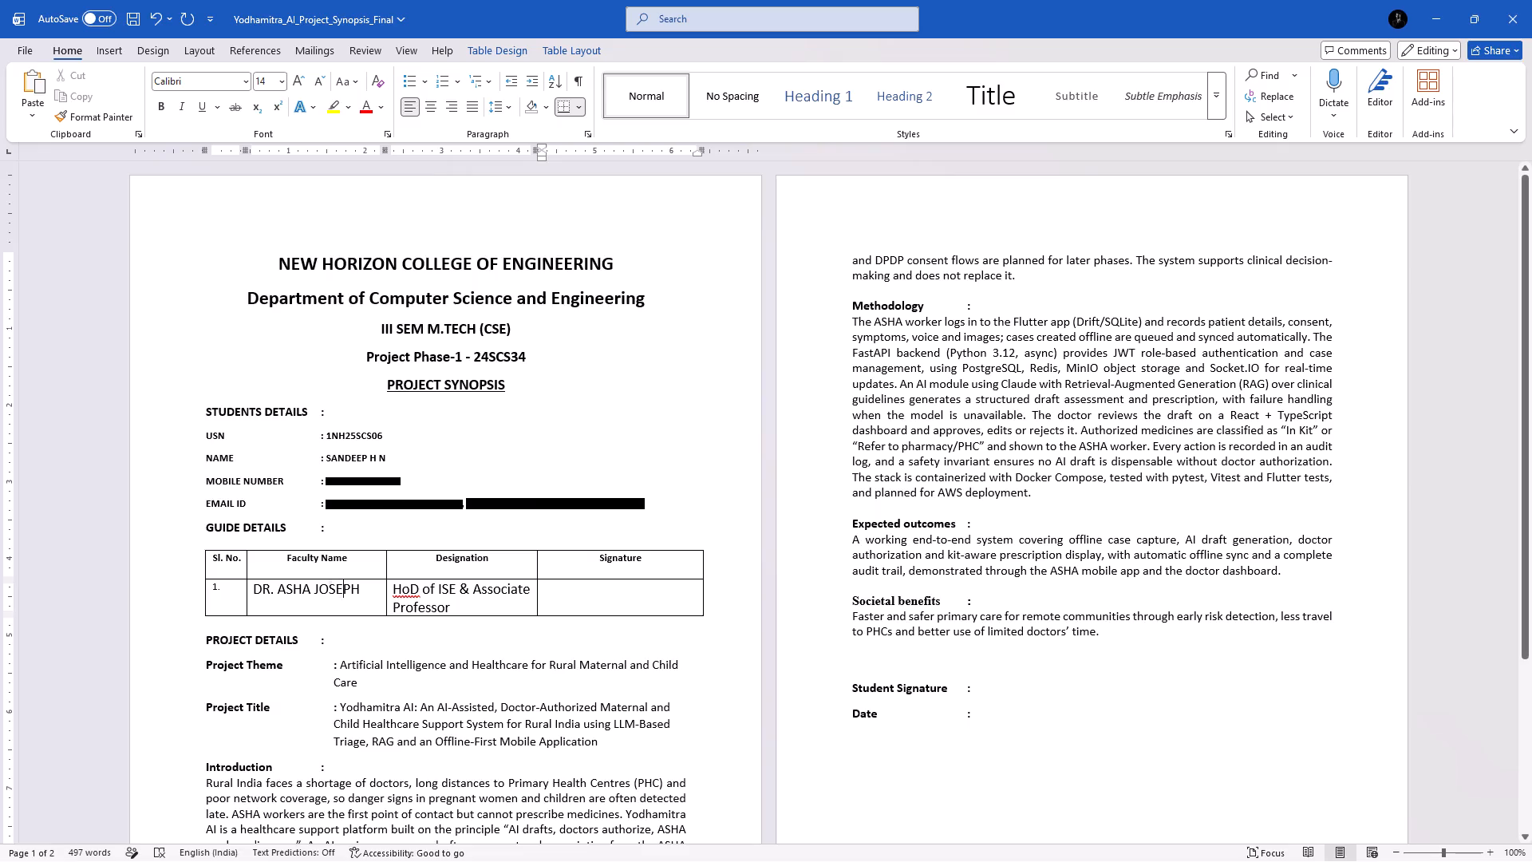
drag(325, 583, 247, 589)
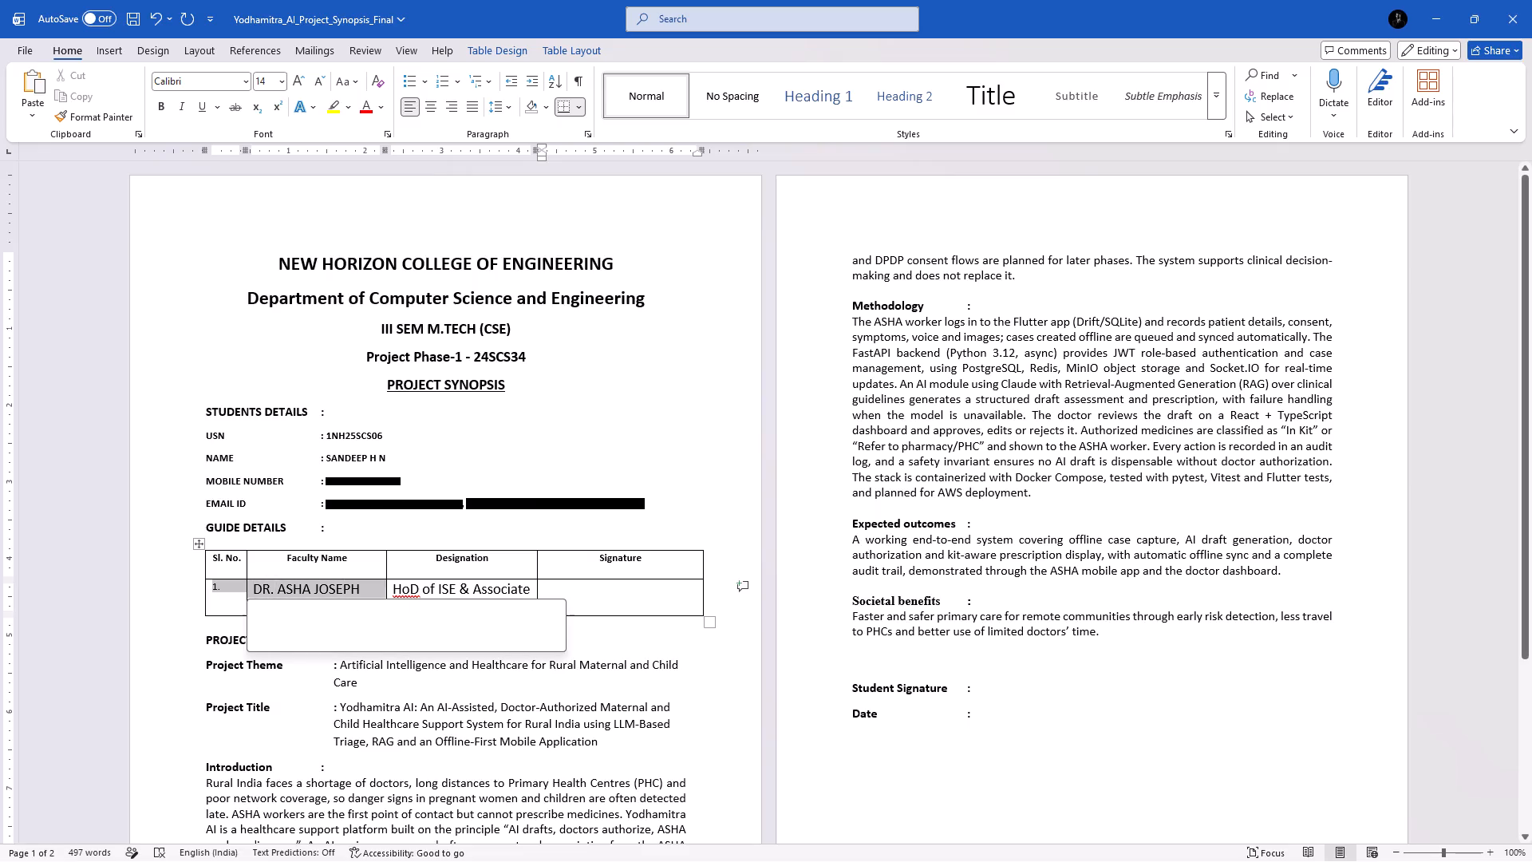
click(611, 588)
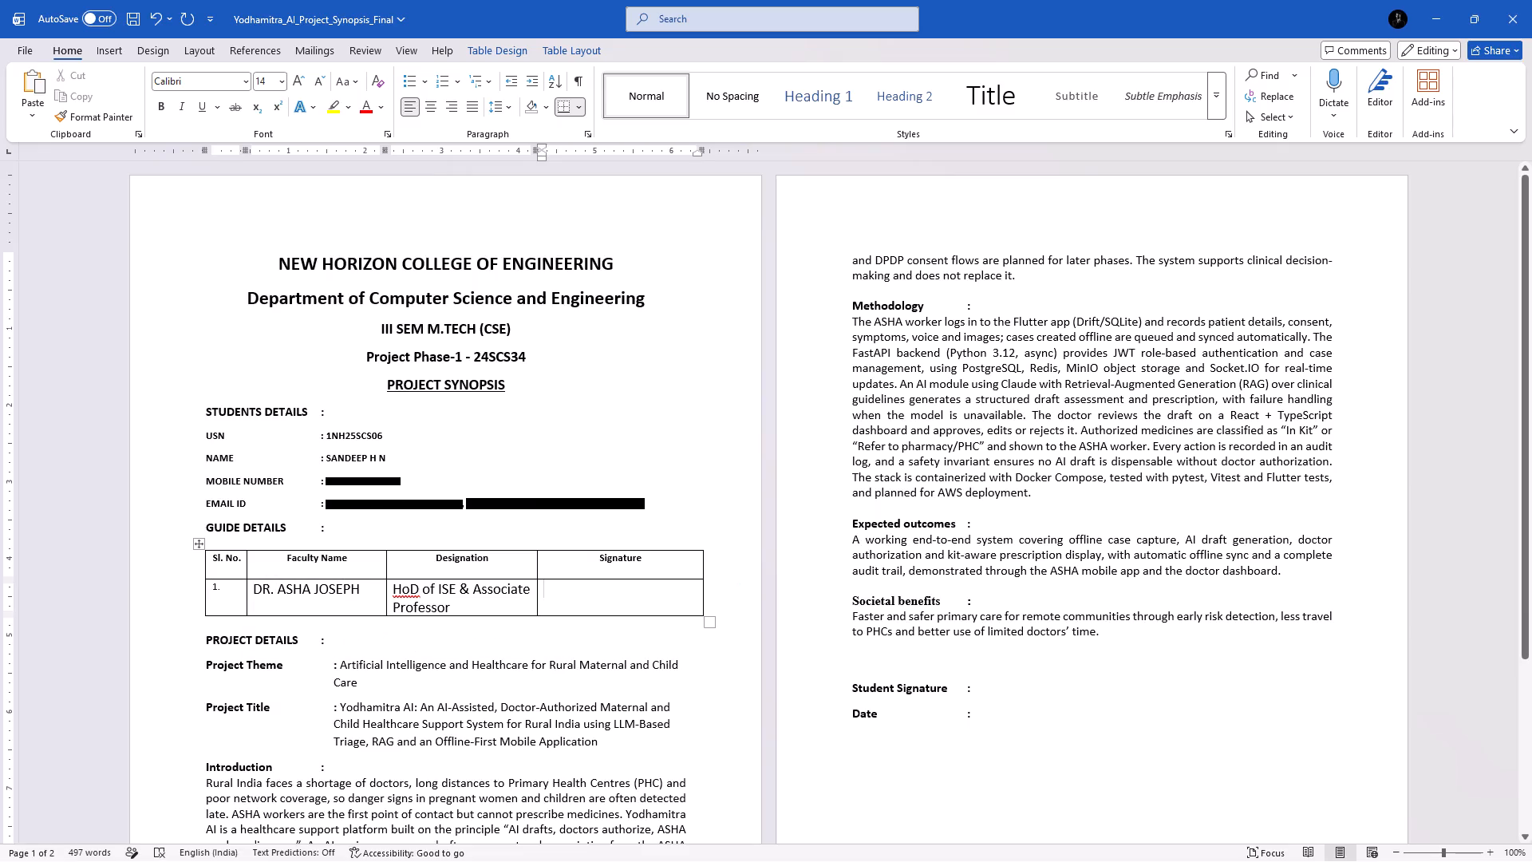
drag(398, 599, 219, 585)
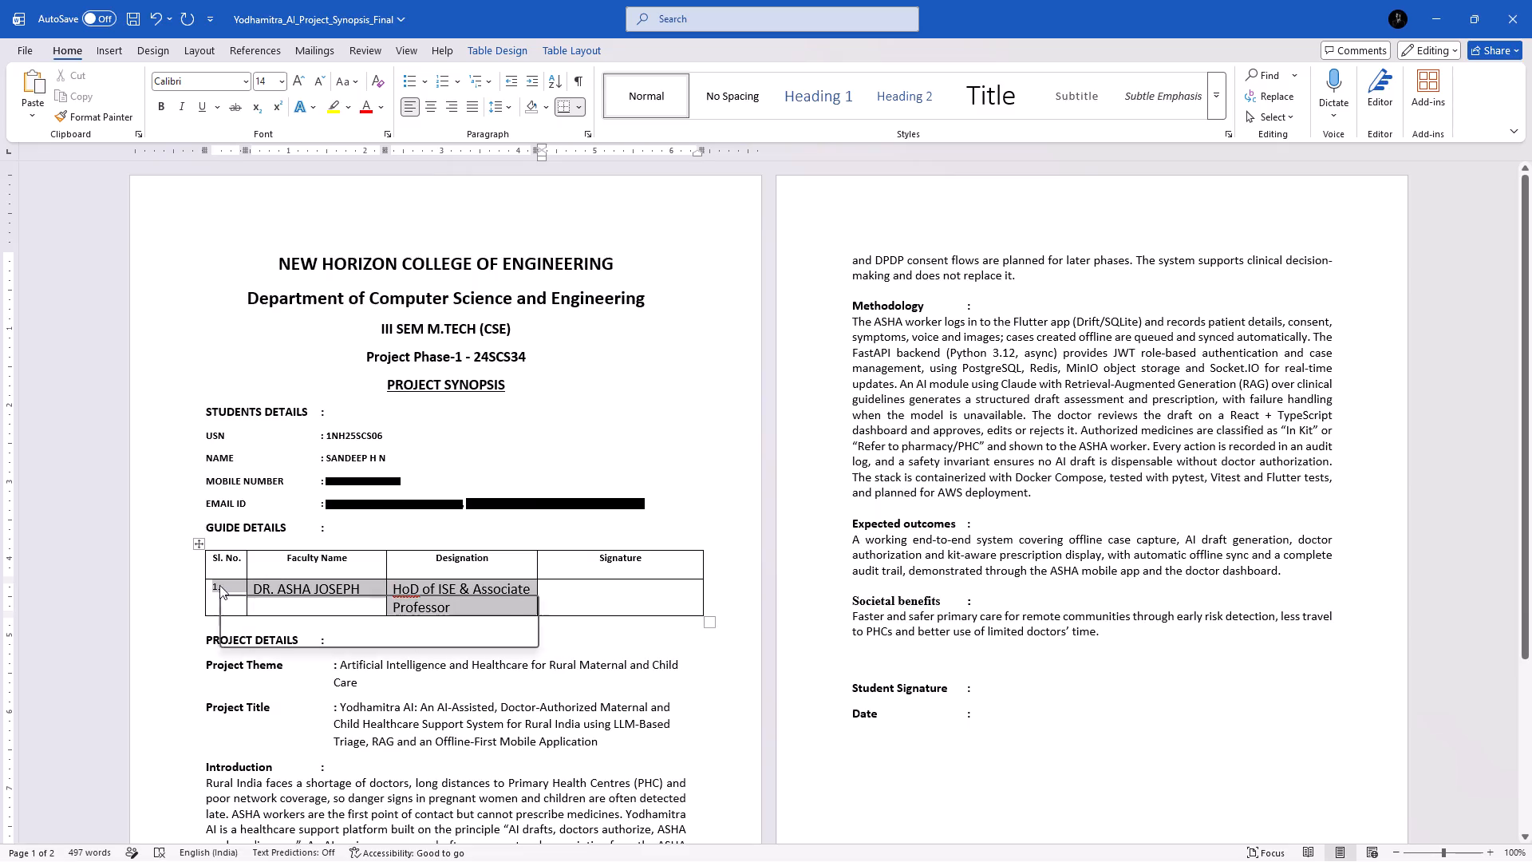
click(231, 631)
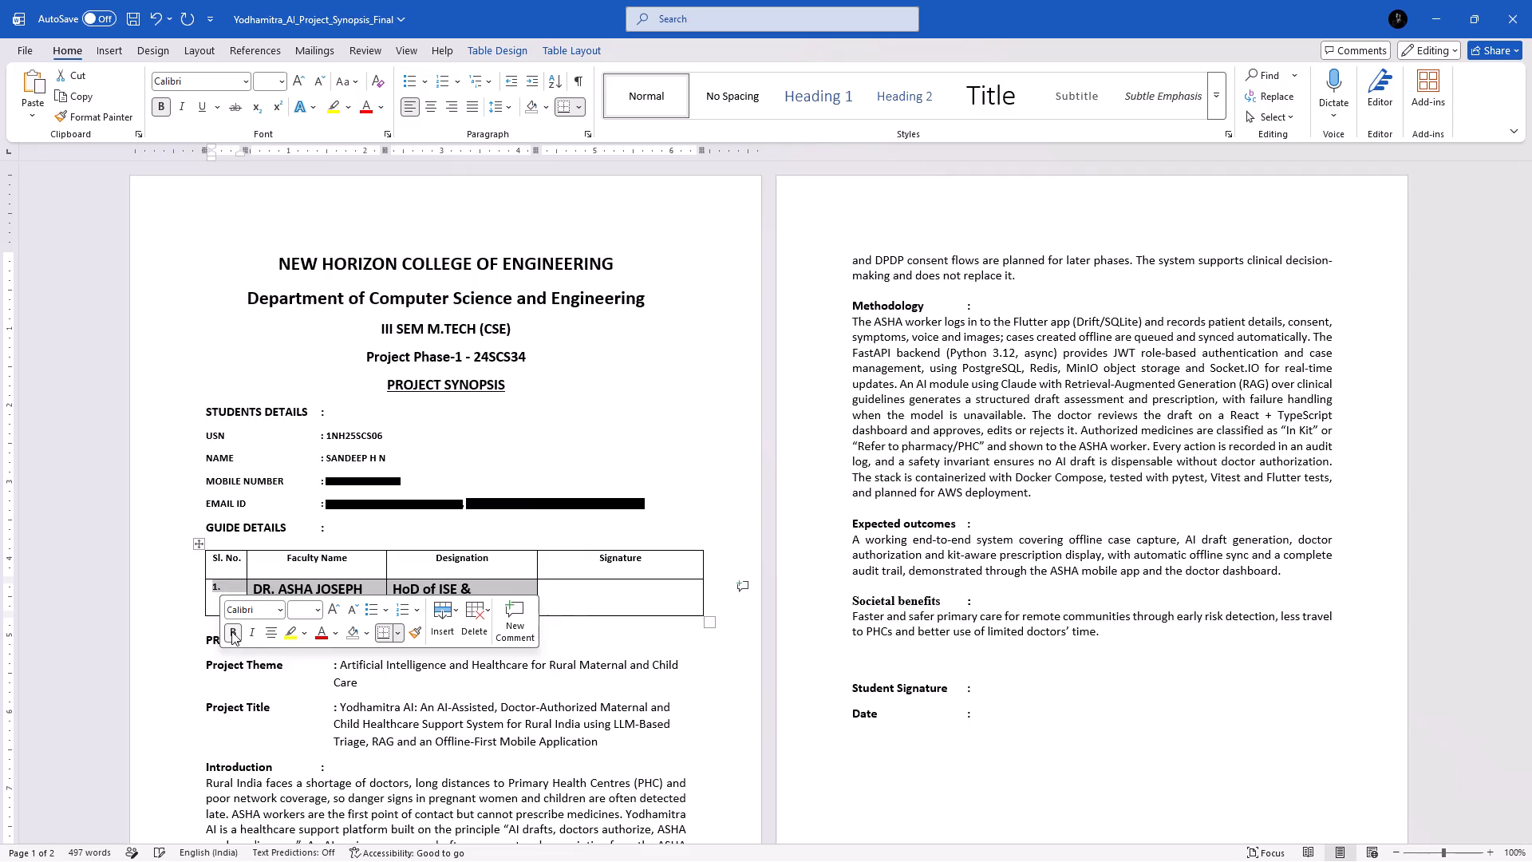
click(646, 604)
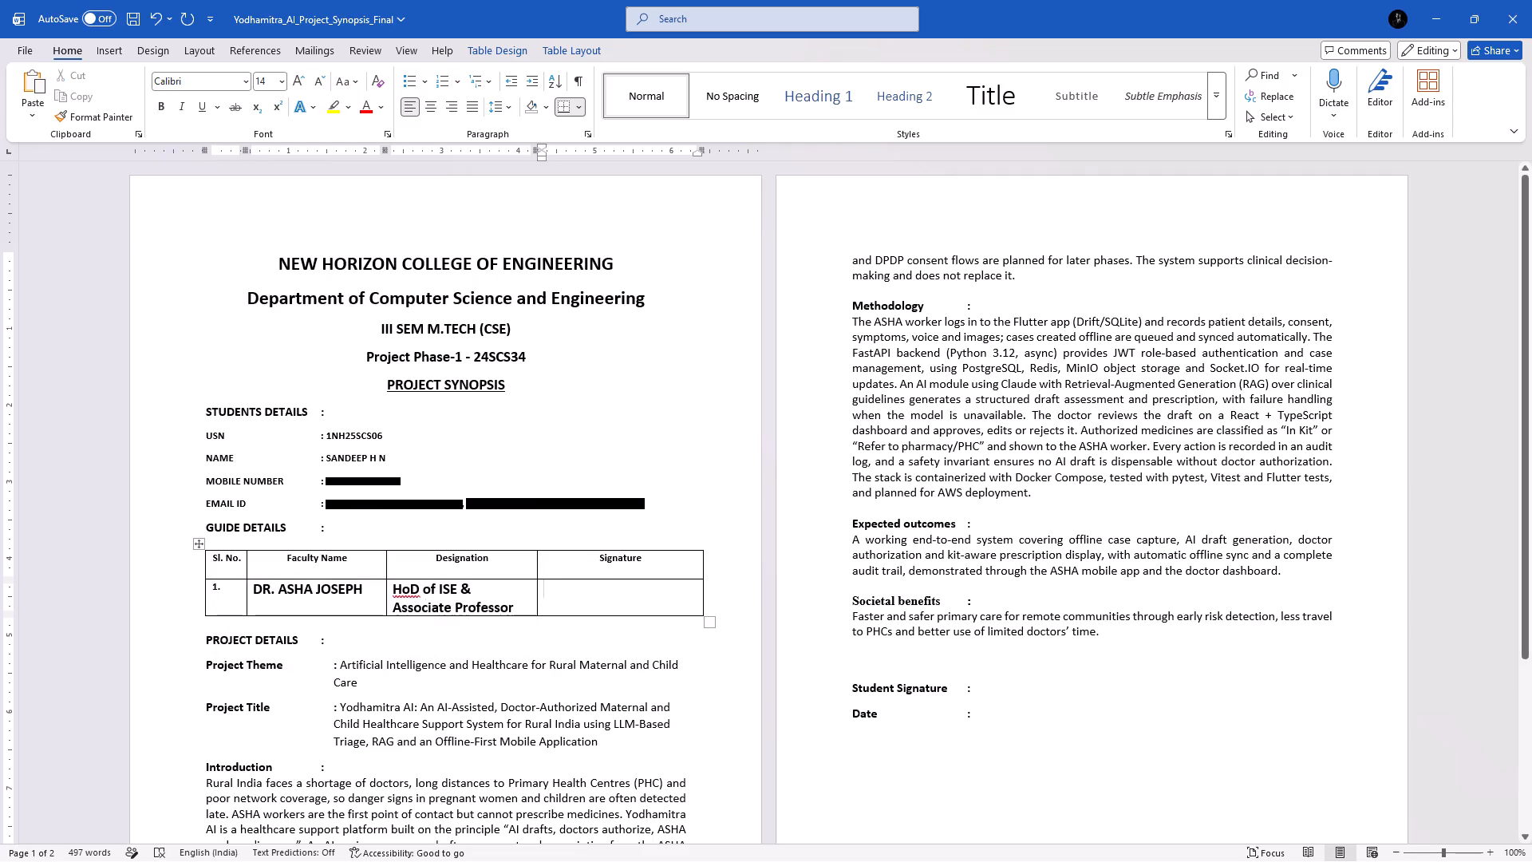
Review the synopsis from the student and guide details through the project sections to the signature and date lines.
click(653, 504)
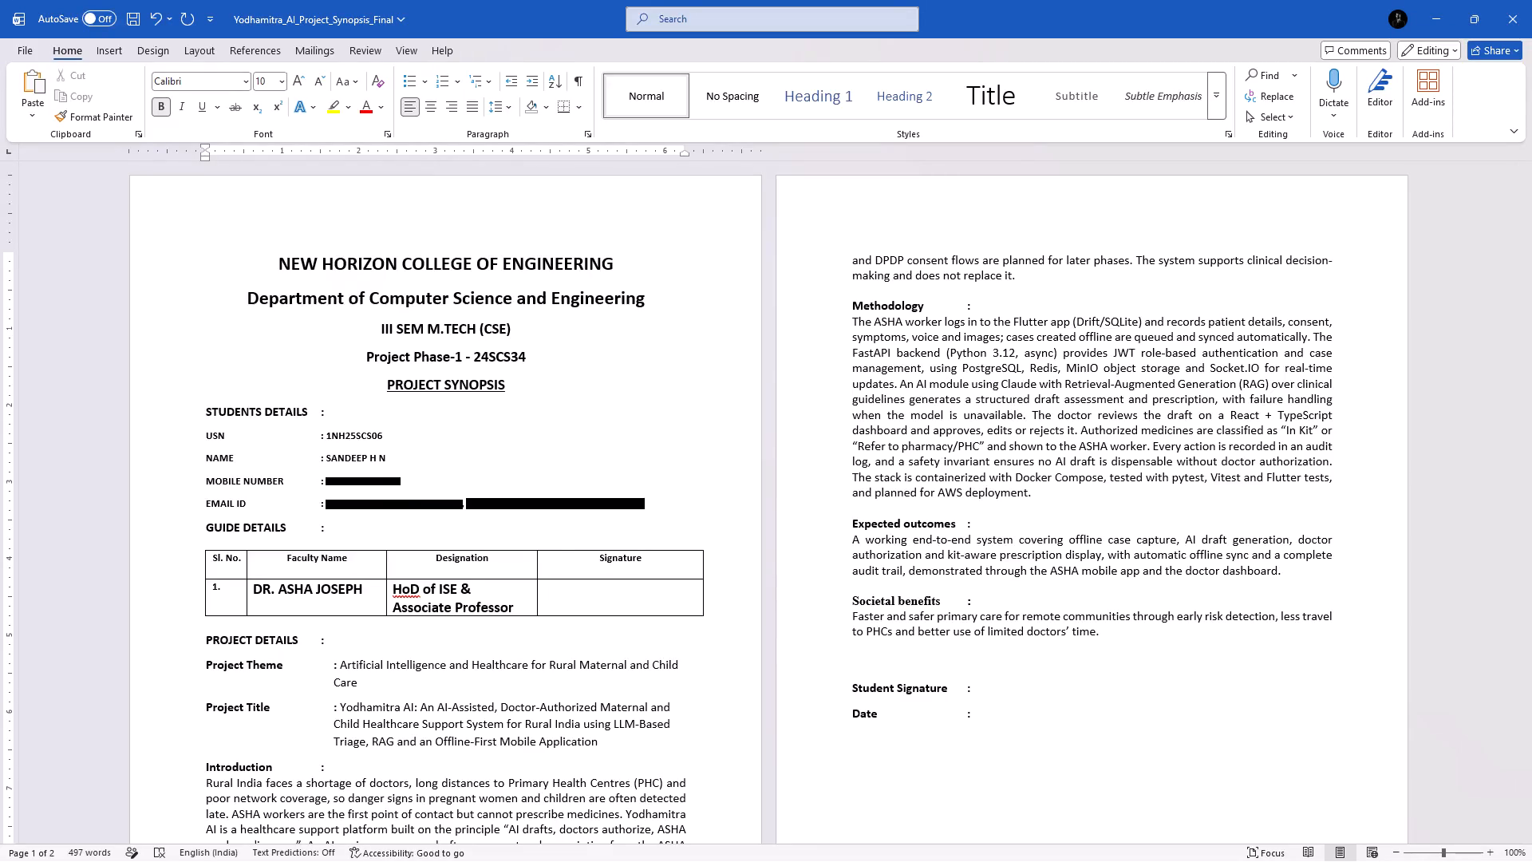
scroll(470, 531, down, 1)
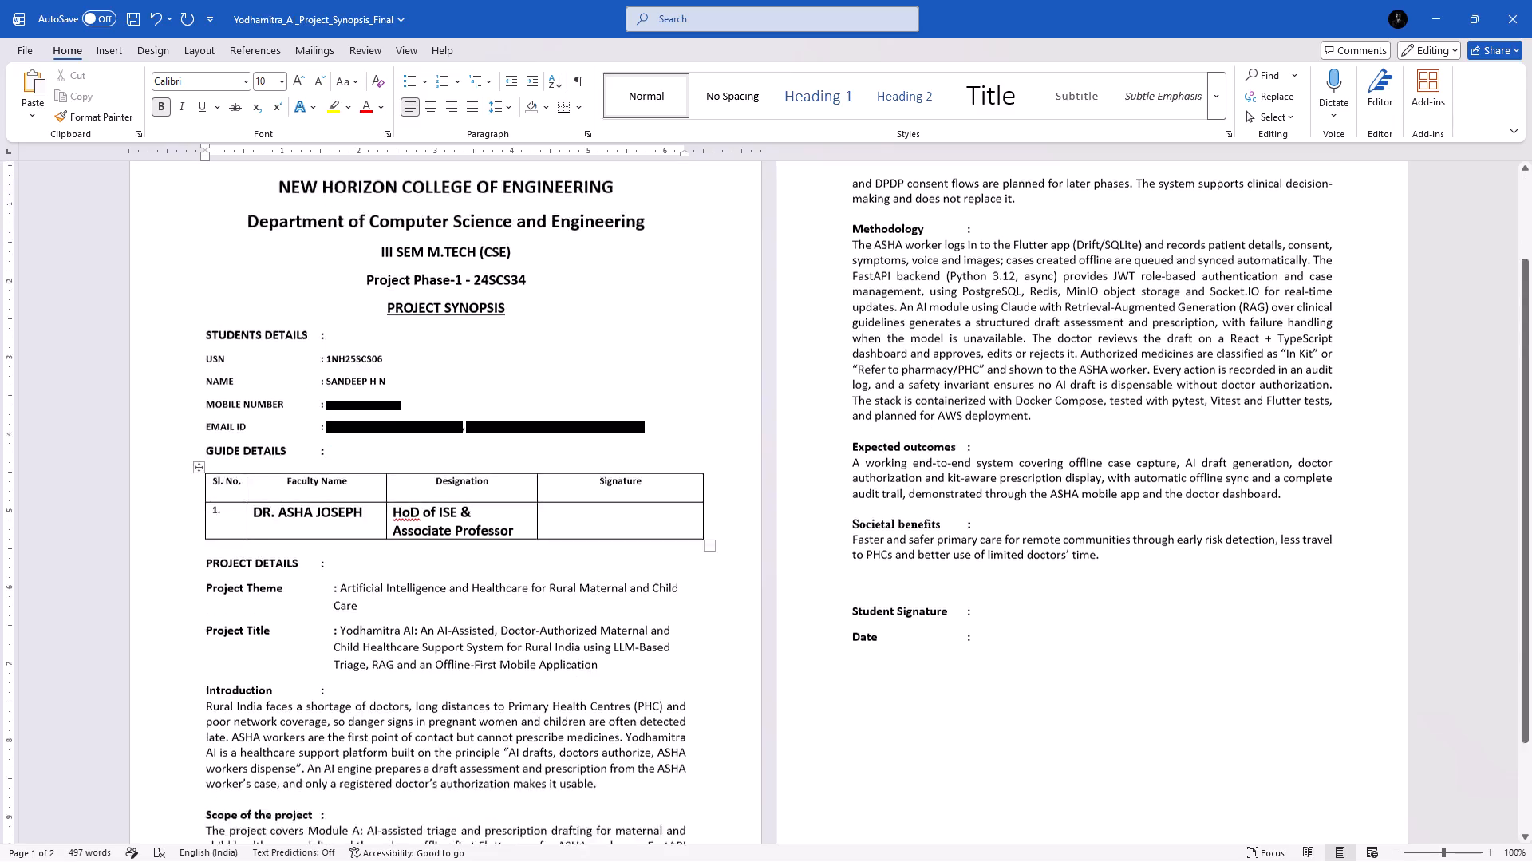
scroll(470, 531, down, 2)
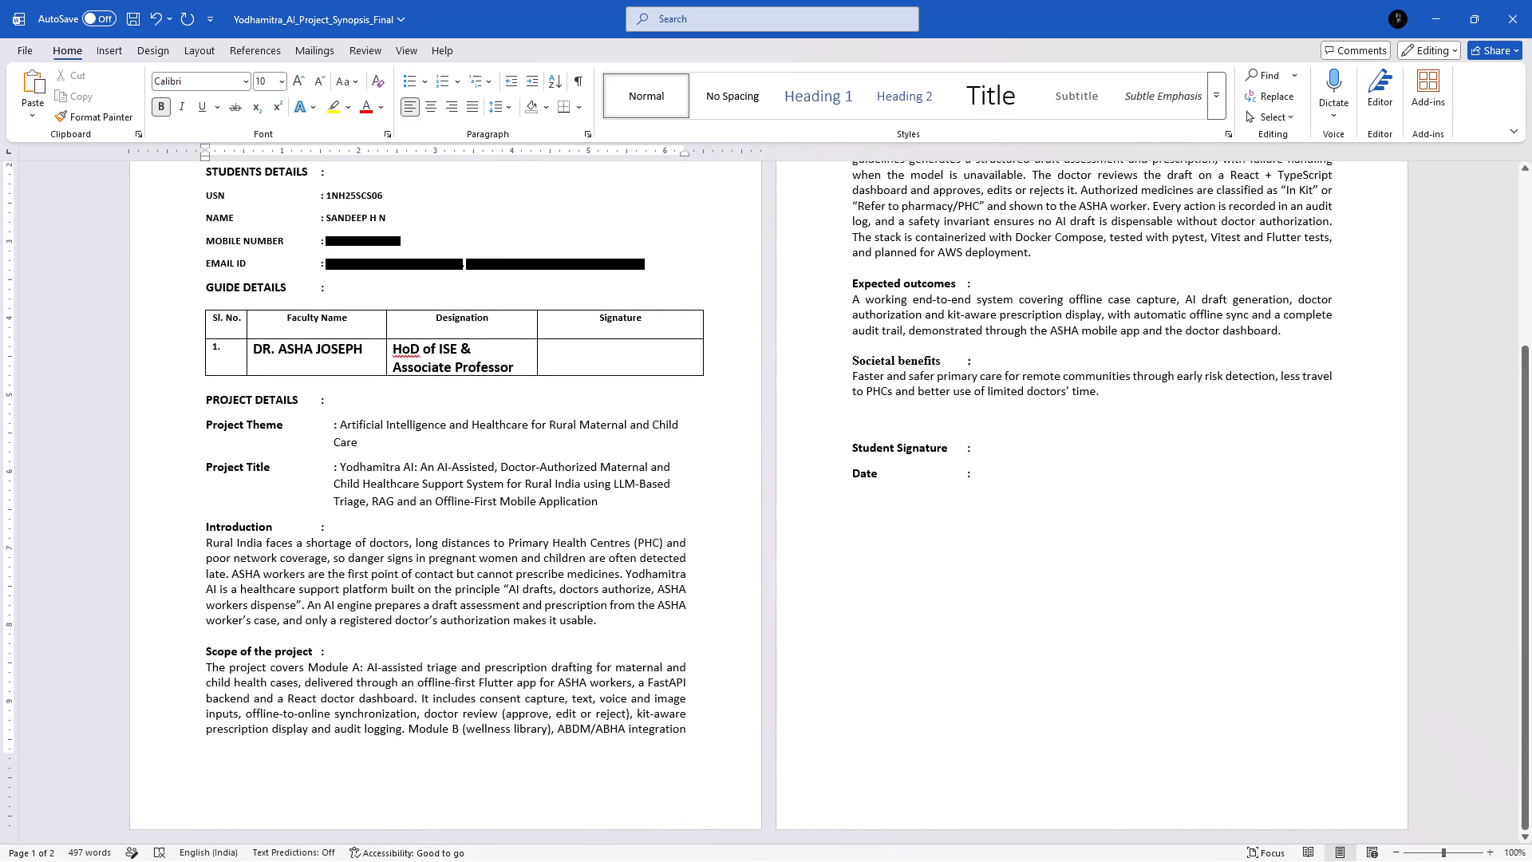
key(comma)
key(BackSpace)
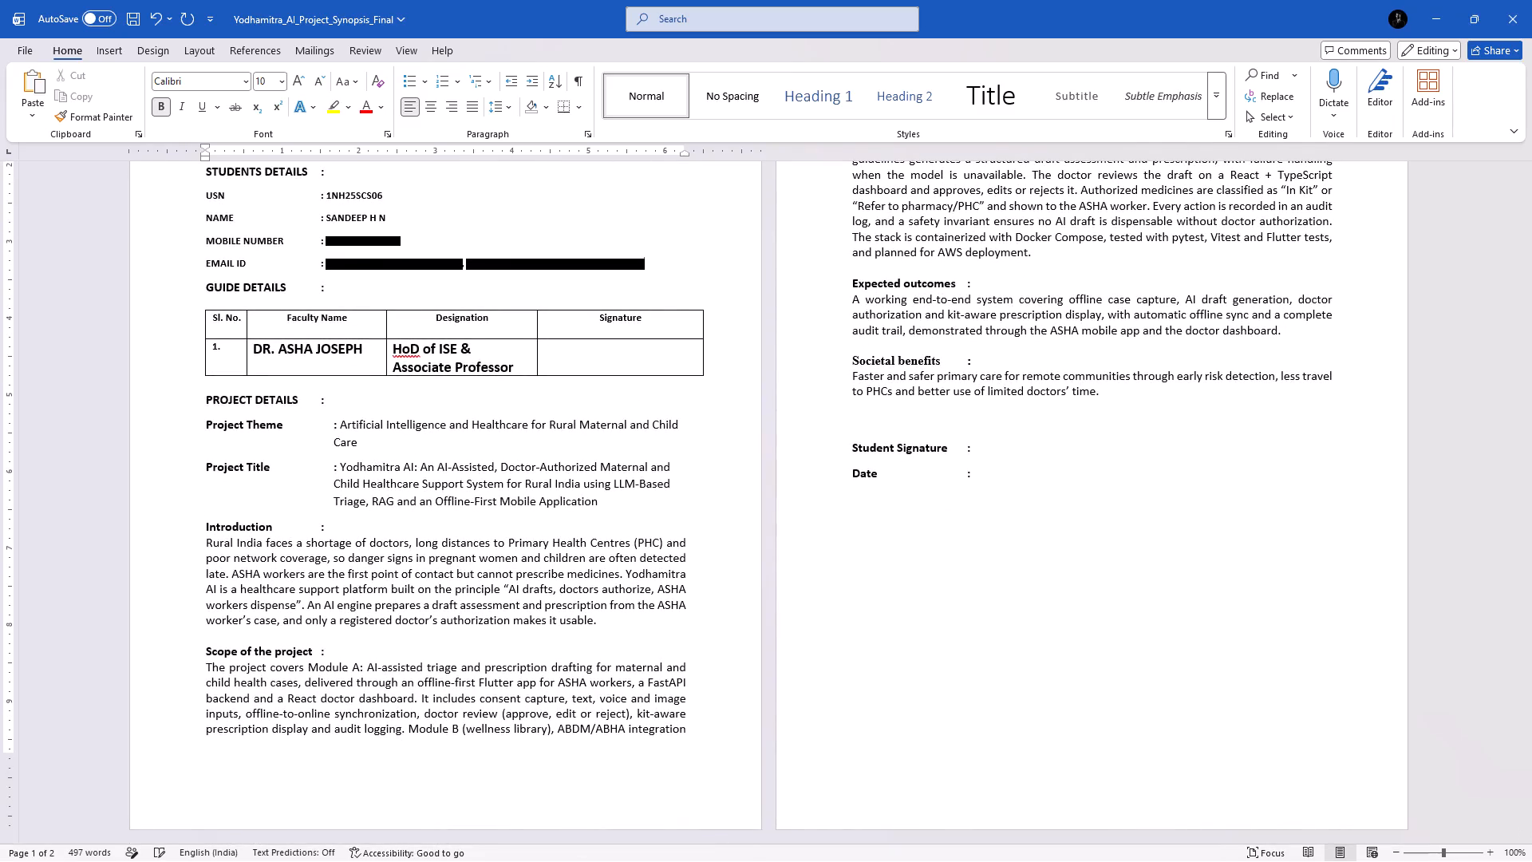
scroll(588, 530, up, 1)
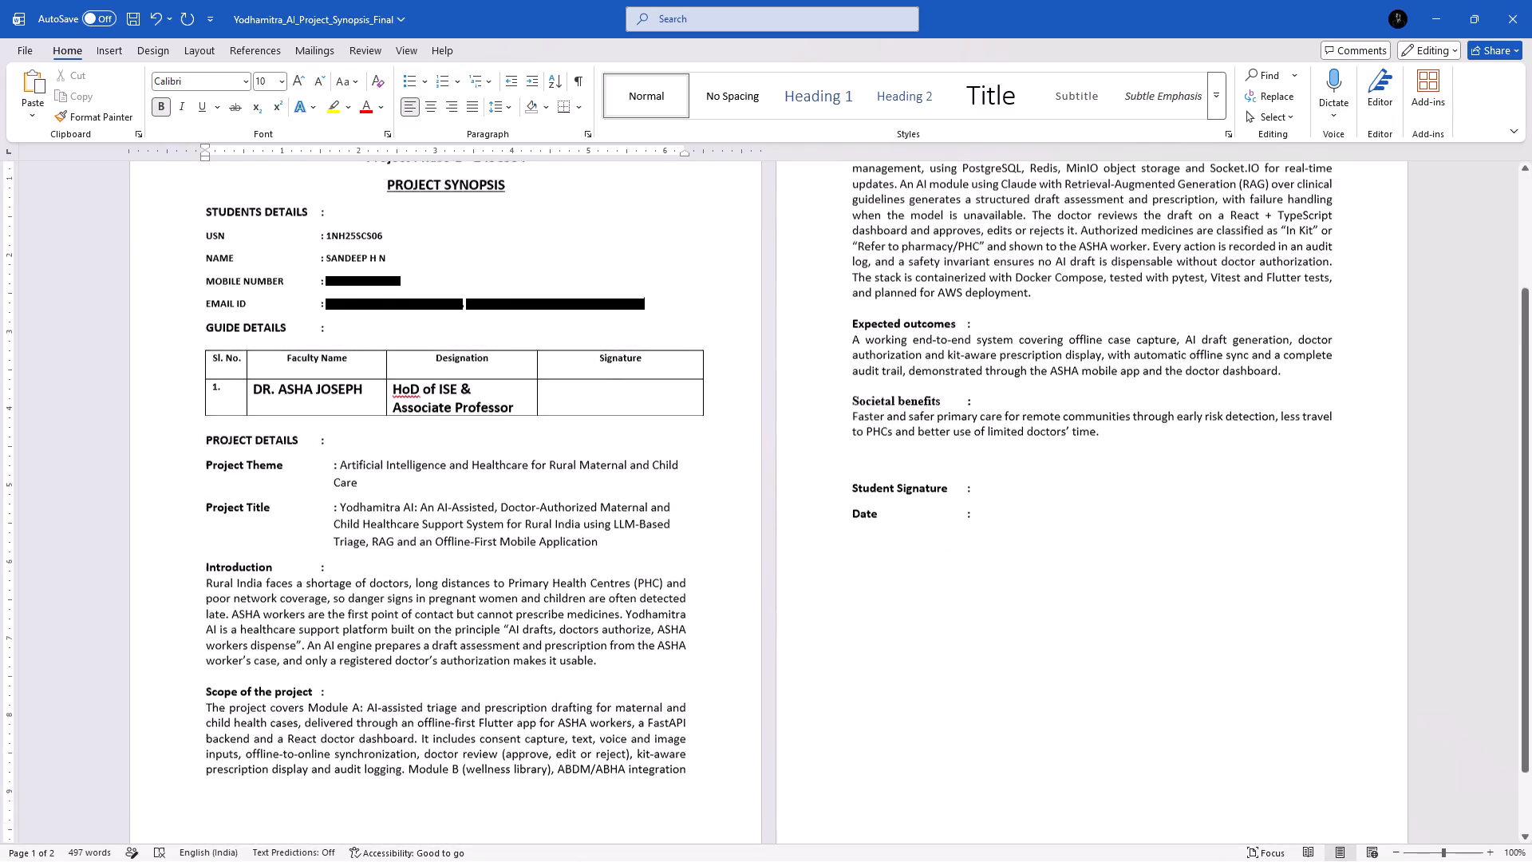
scroll(588, 530, up, 1)
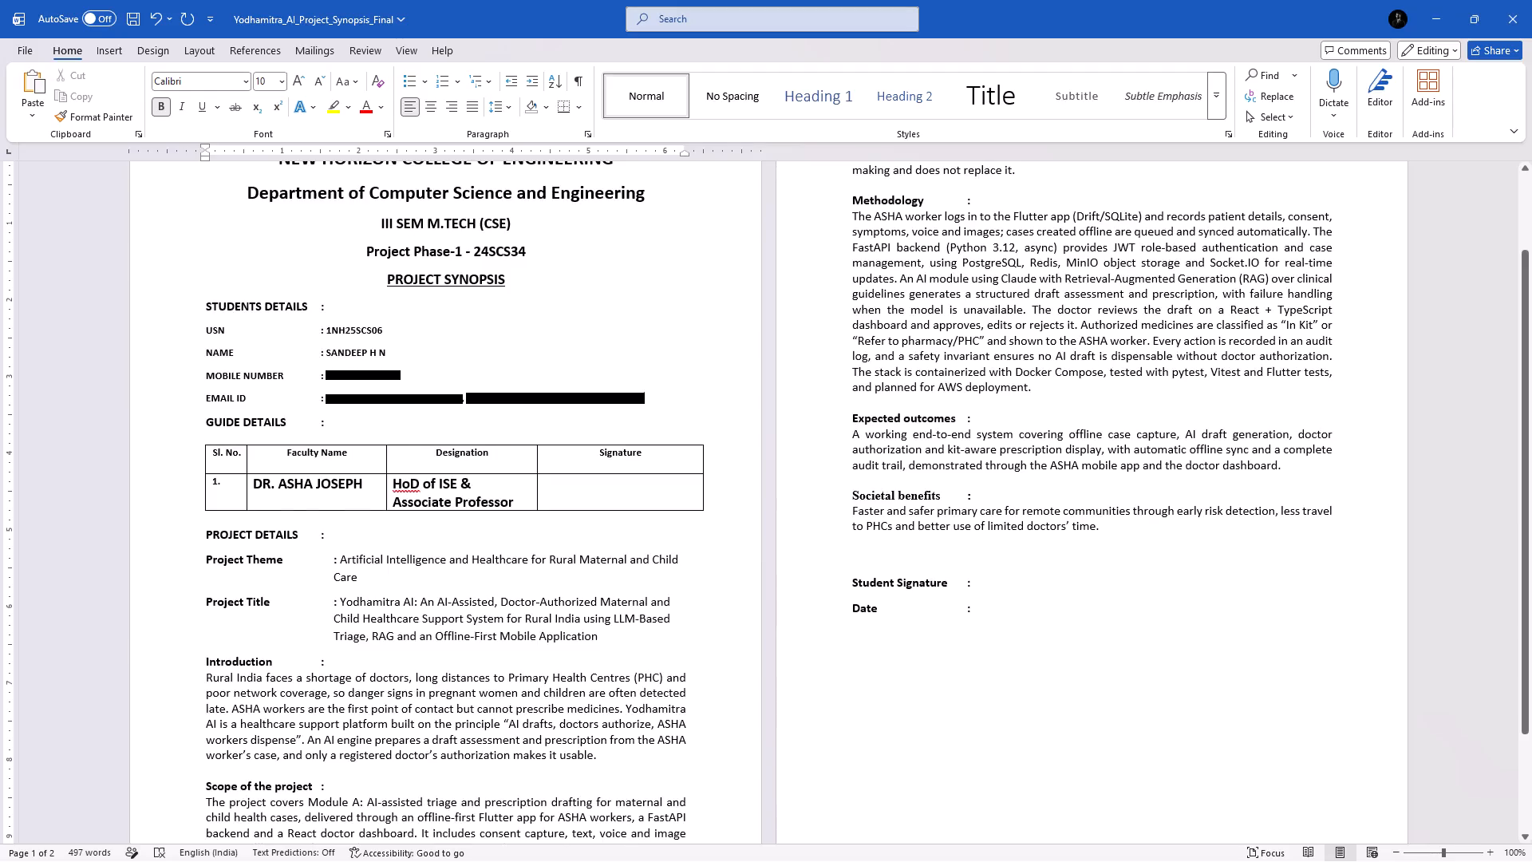
scroll(886, 464, up, 2)
scroll(886, 464, down, 6)
scroll(886, 464, up, 2)
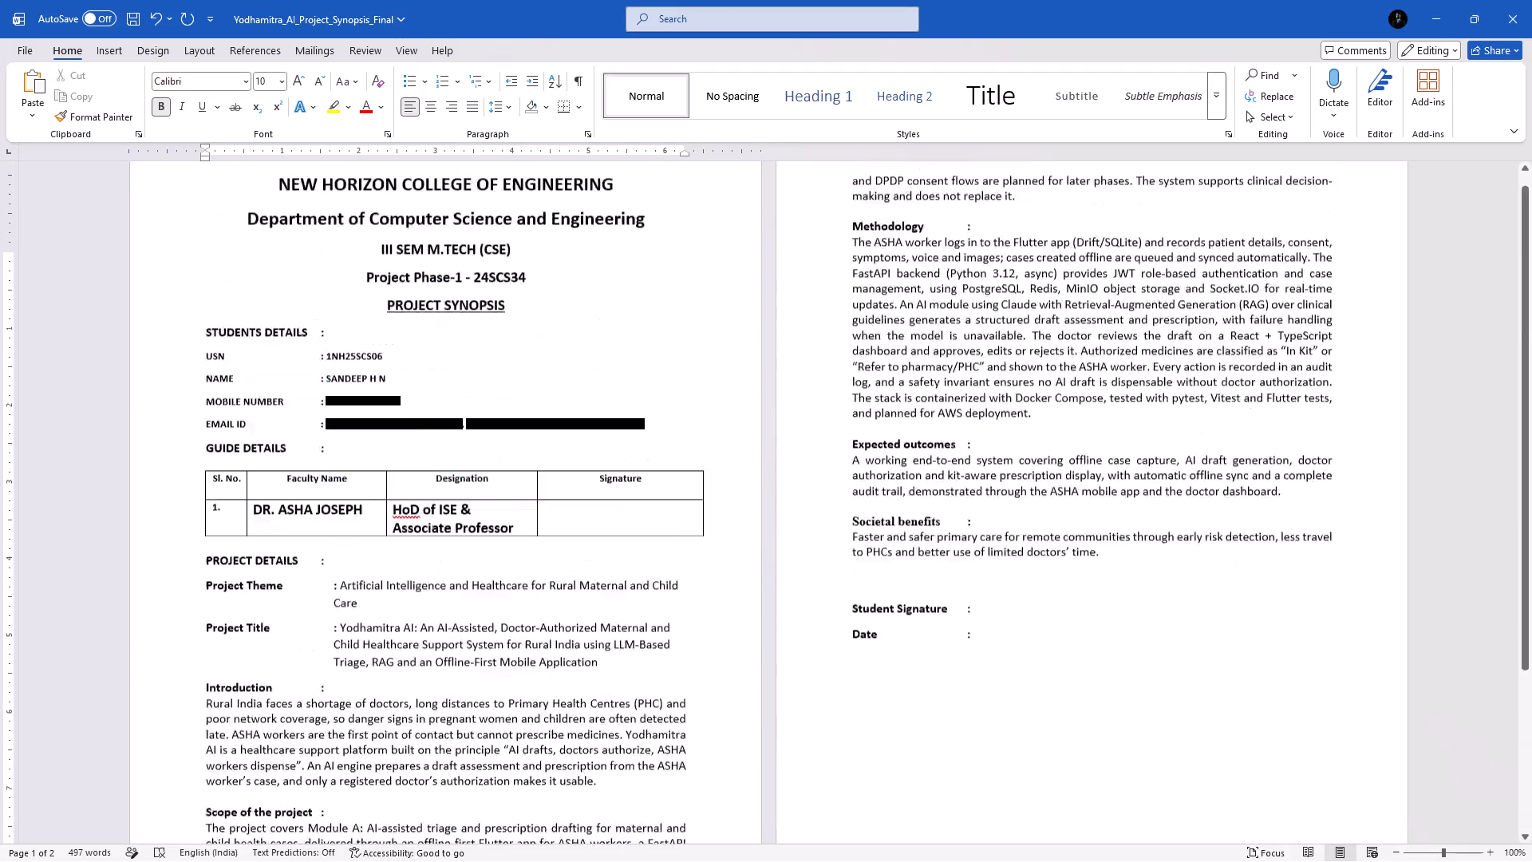
scroll(886, 464, up, 1)
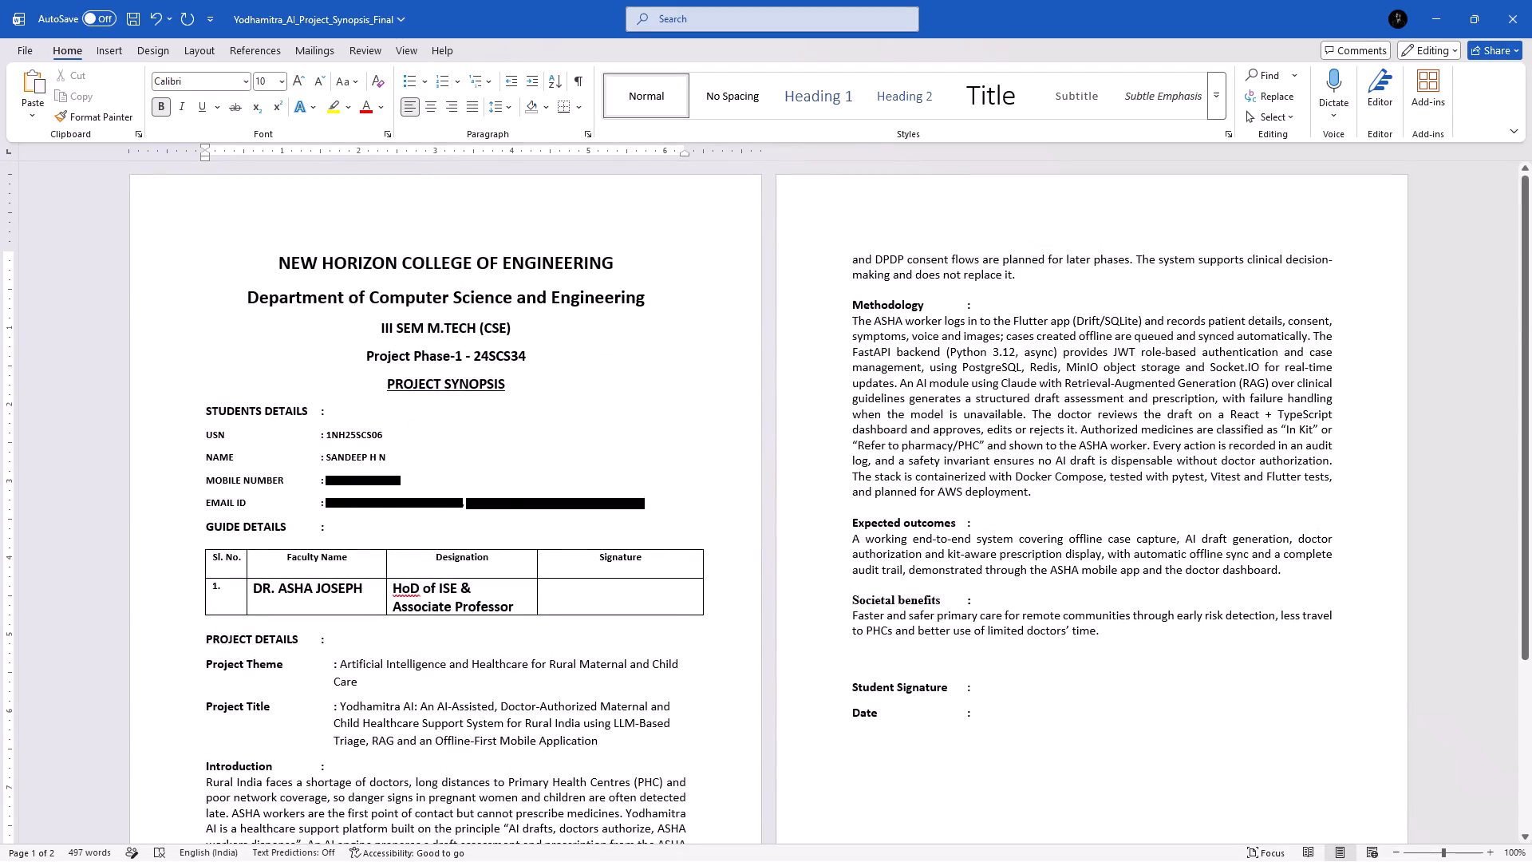
Set the font size of the faculty name and designation in row 1 of the guide details table to 11.
click(322, 754)
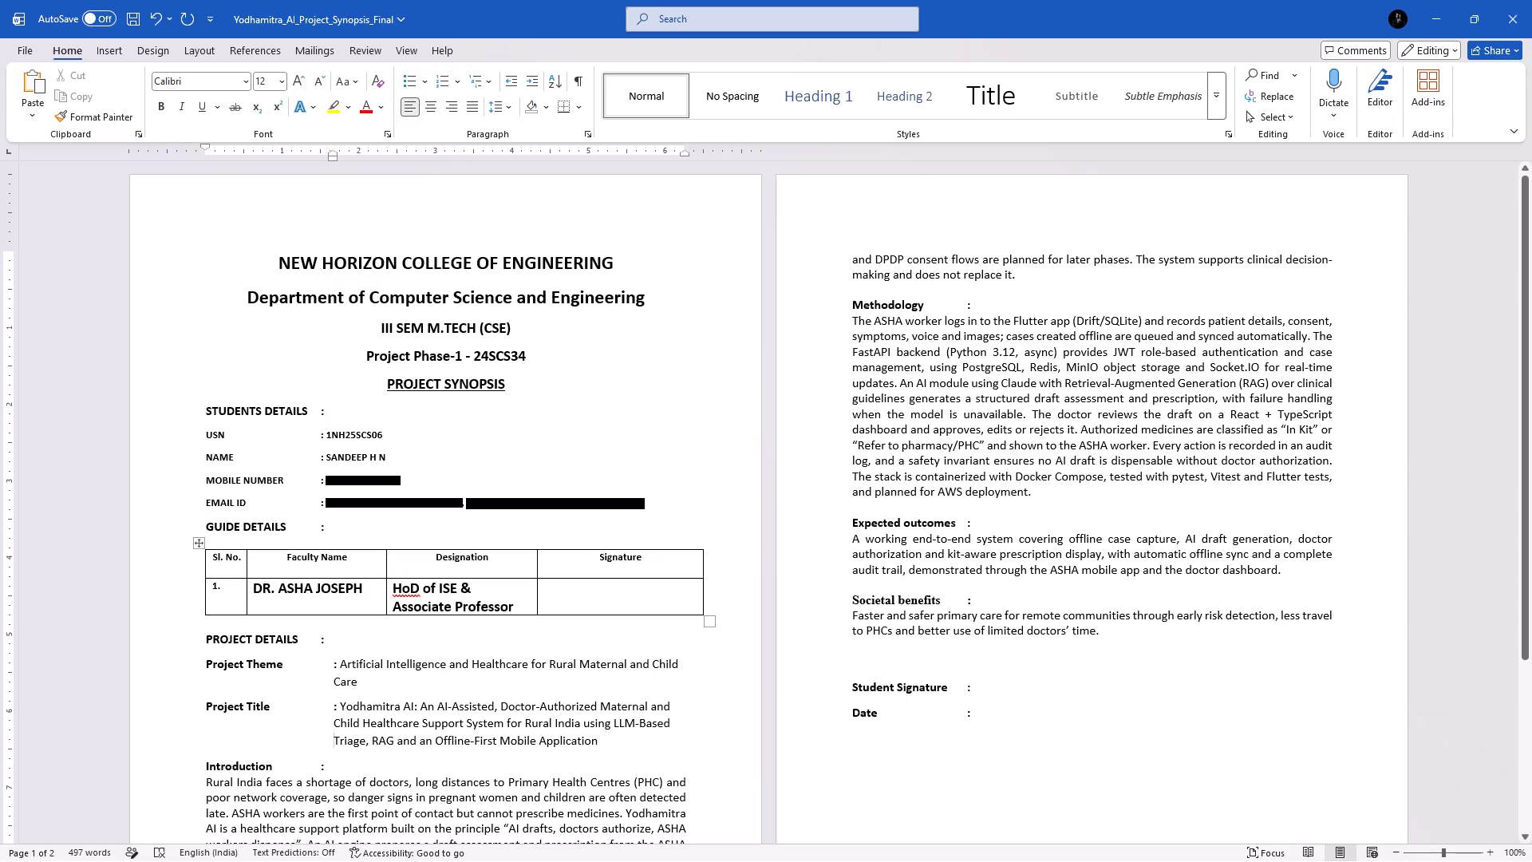
drag(519, 607, 379, 591)
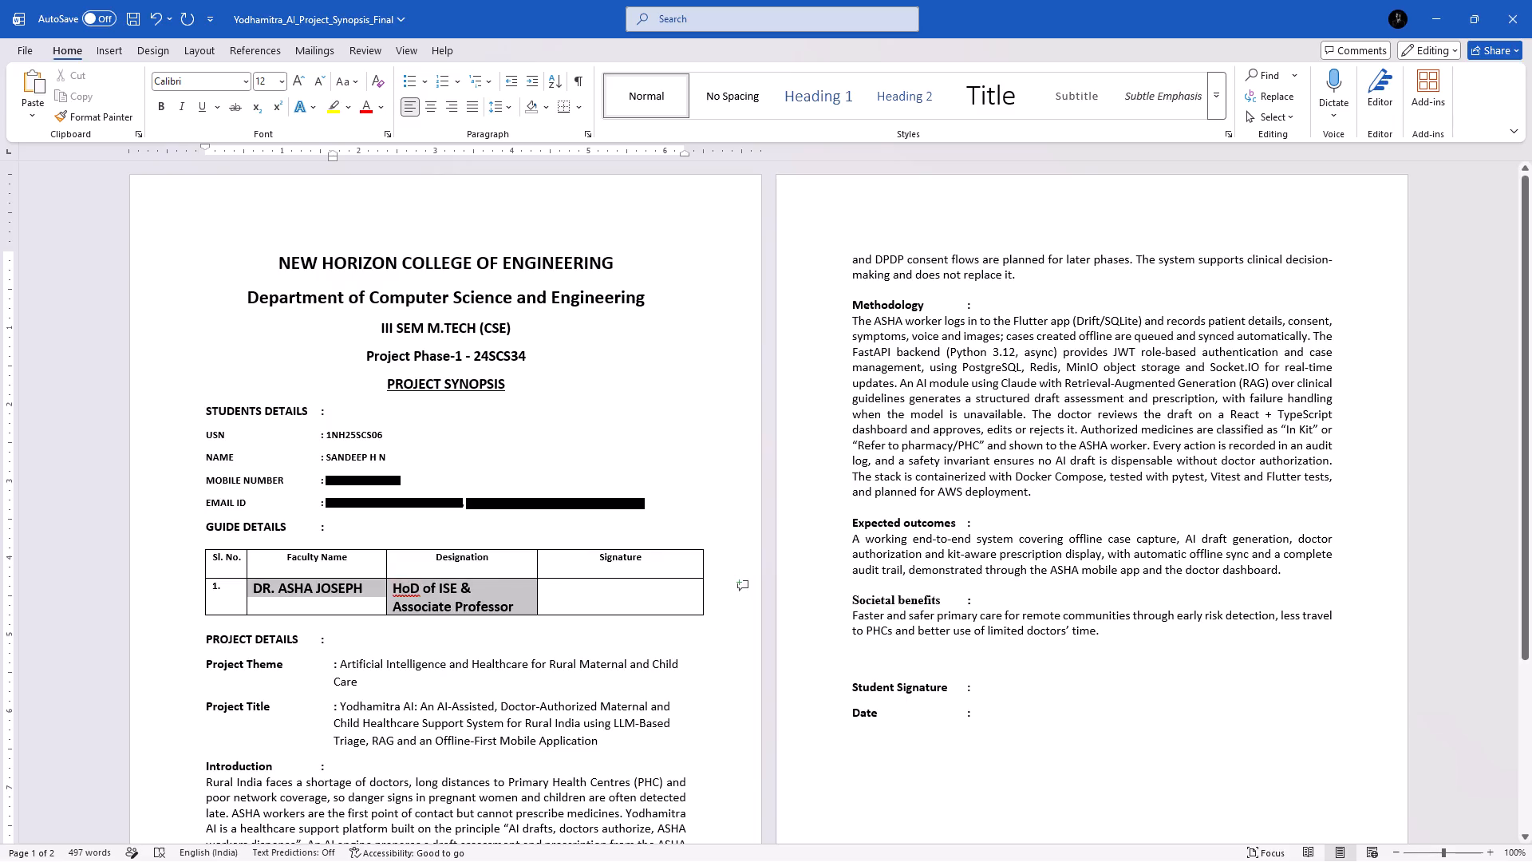
drag(379, 591, 343, 586)
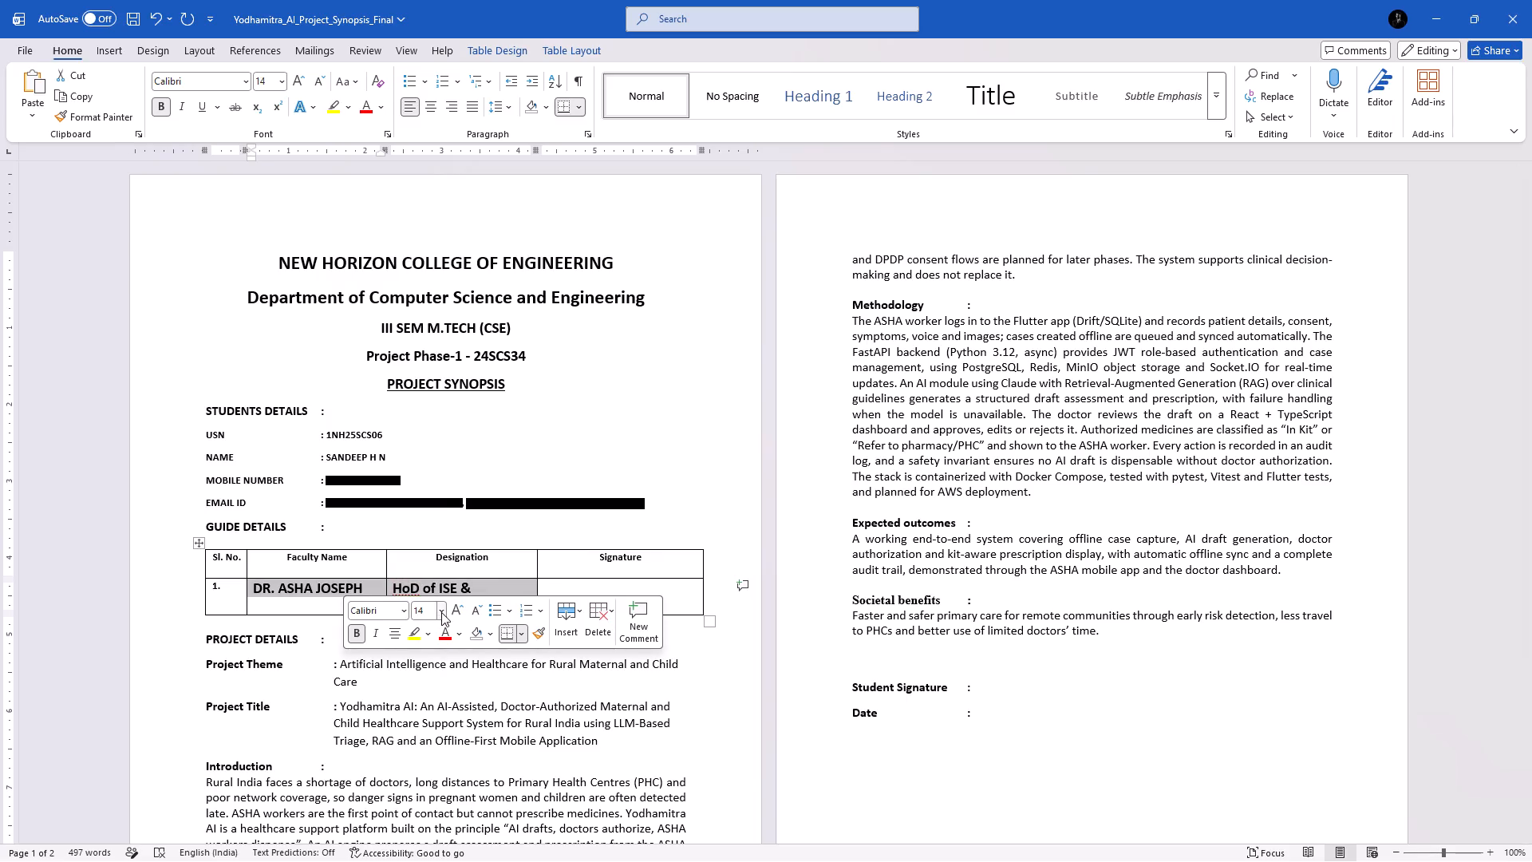
click(441, 611)
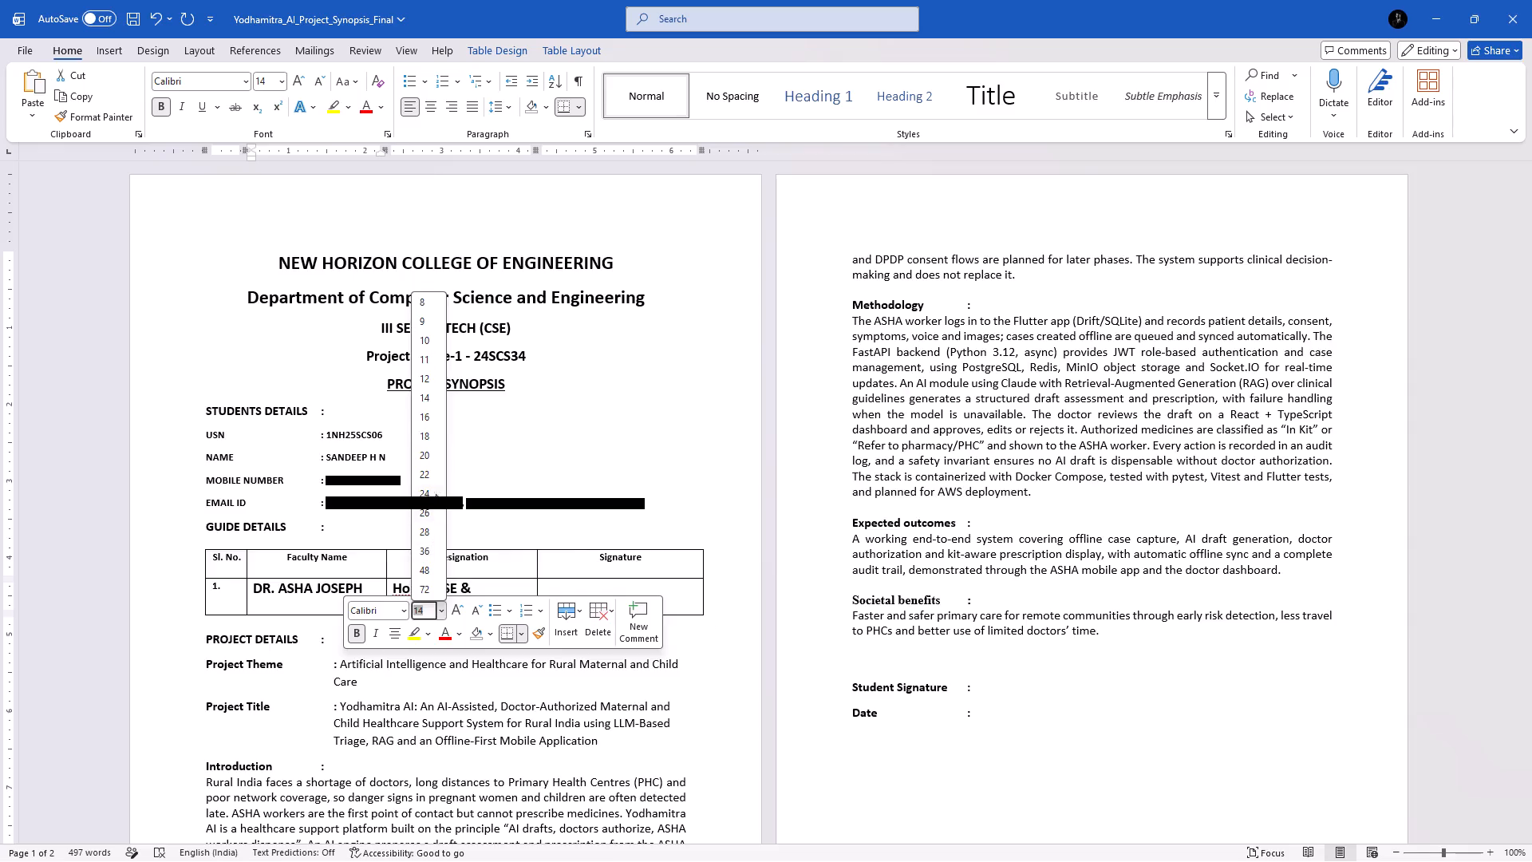
click(424, 361)
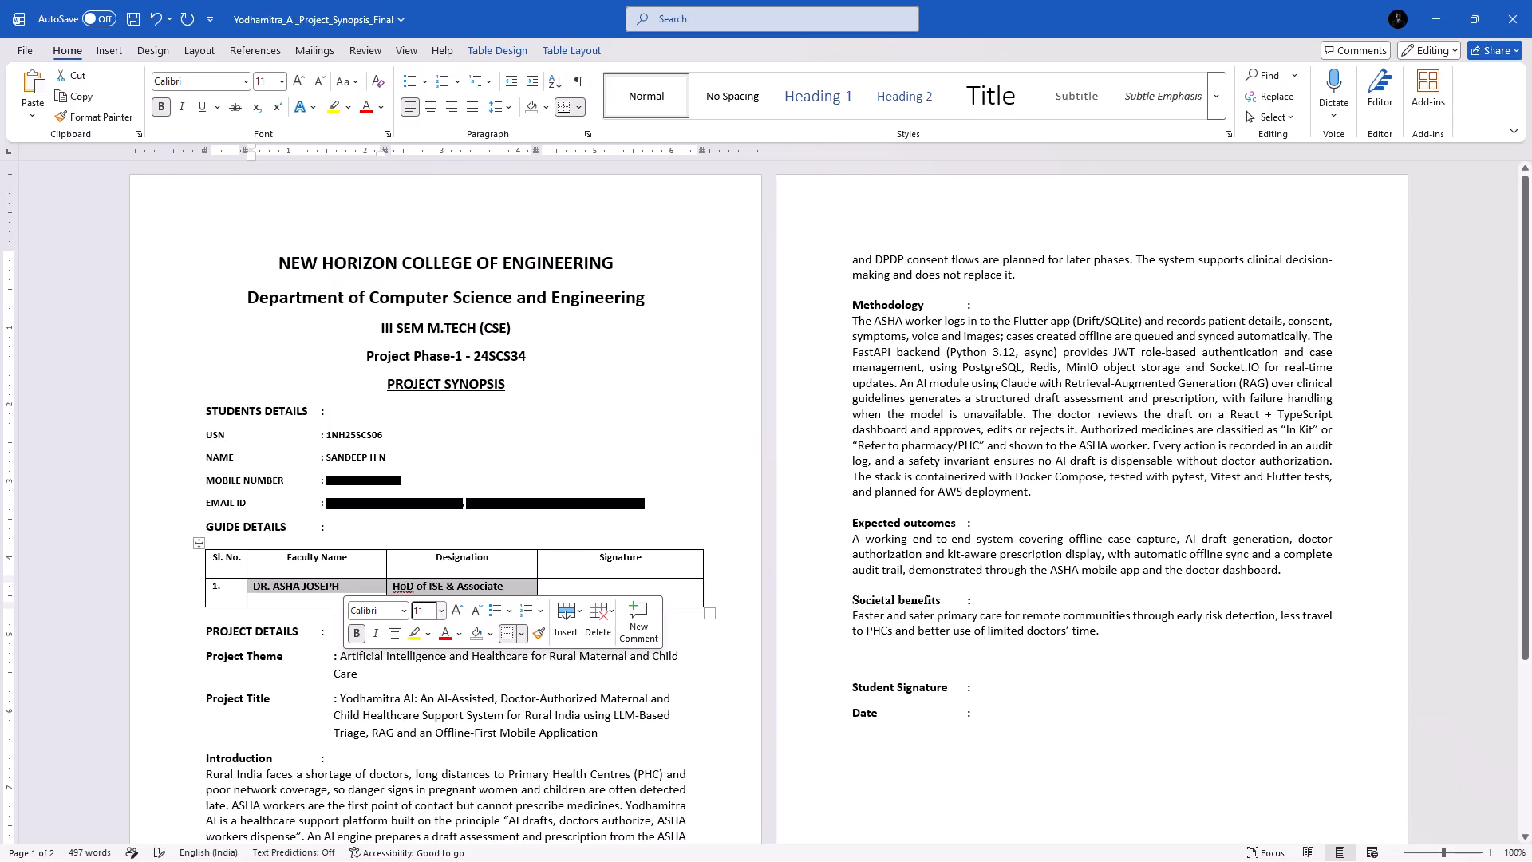
click(752, 457)
Widen the Designation column and narrow the Faculty Name column of the guide details table so the designation fits on one line.
scroll(503, 635, down, 1)
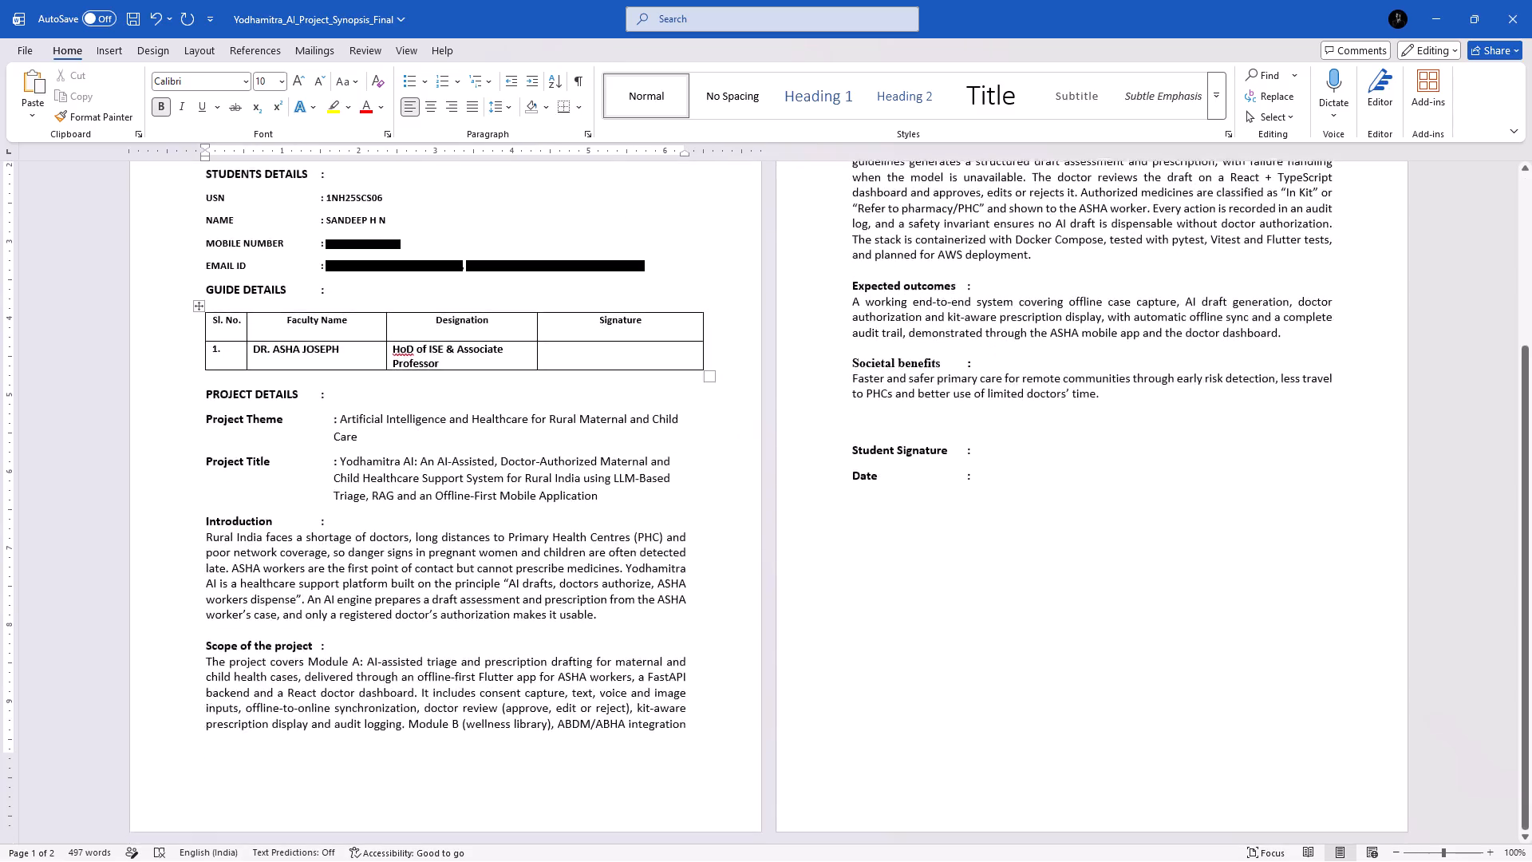
scroll(503, 635, down, 1)
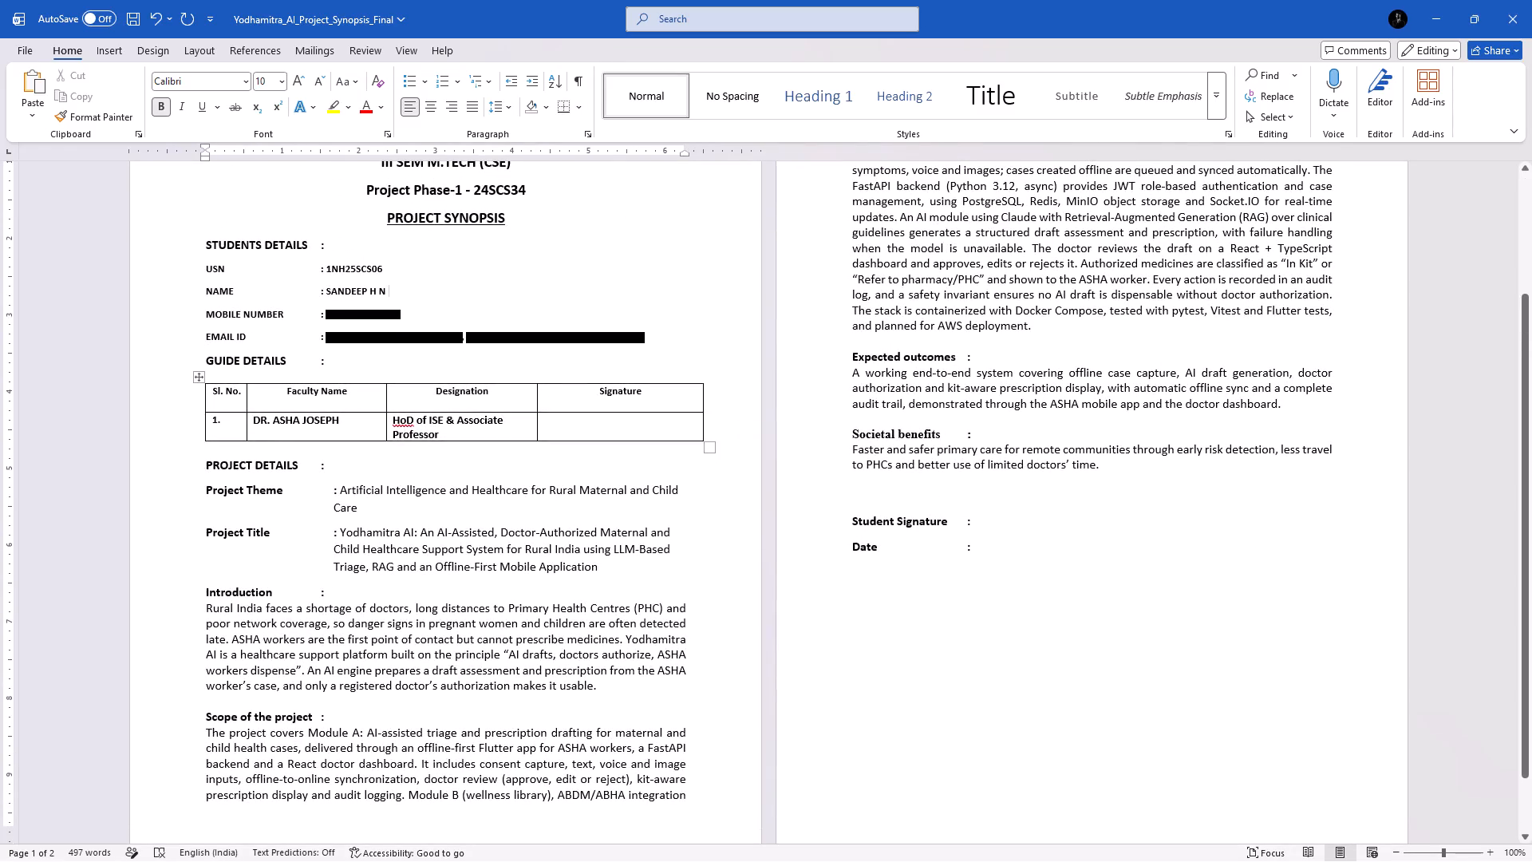
drag(536, 395, 554, 393)
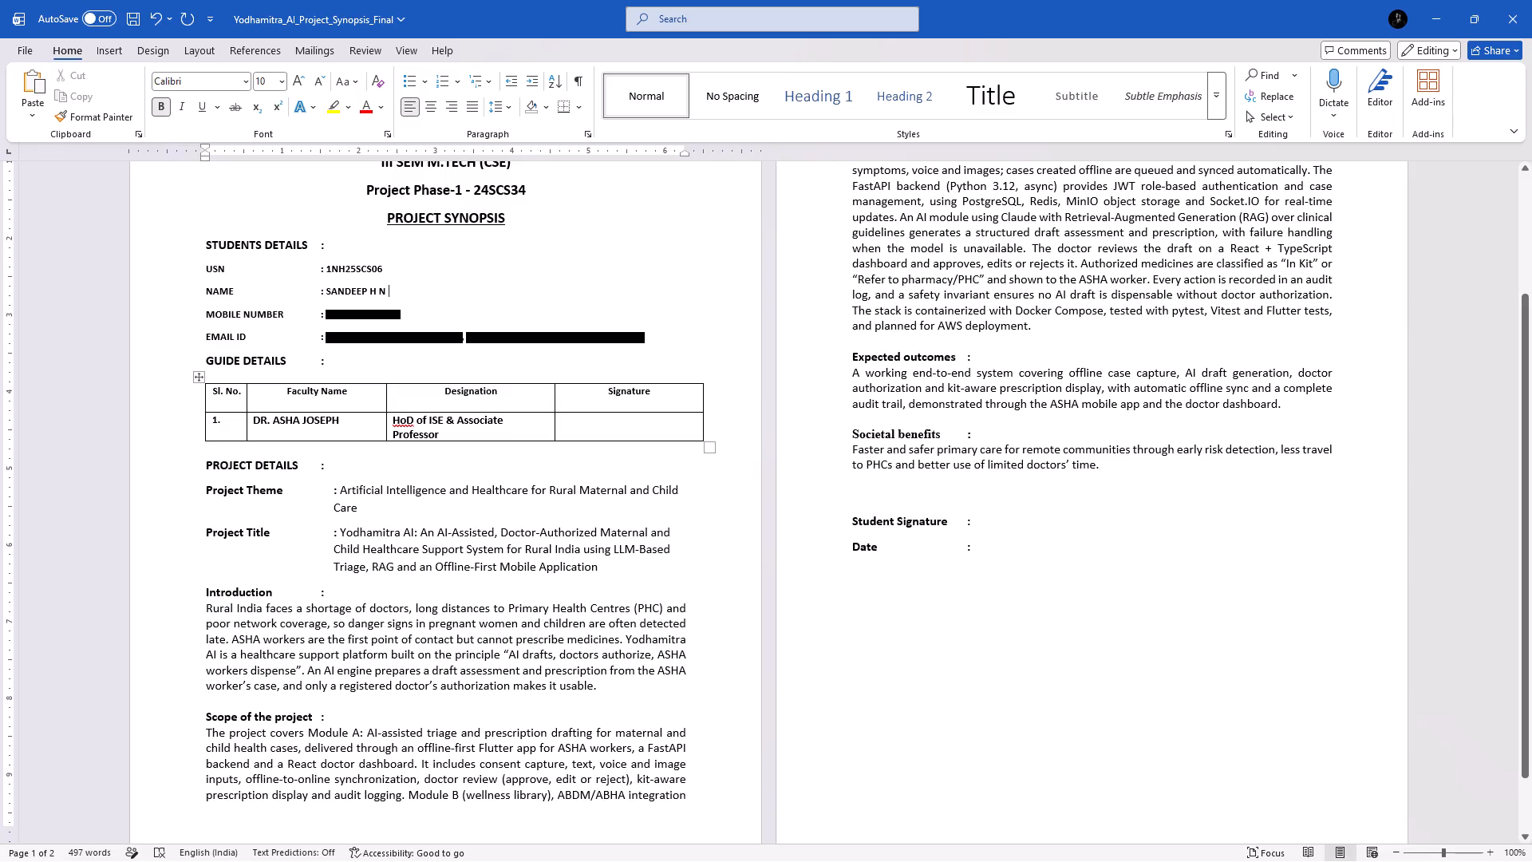
drag(385, 401, 353, 401)
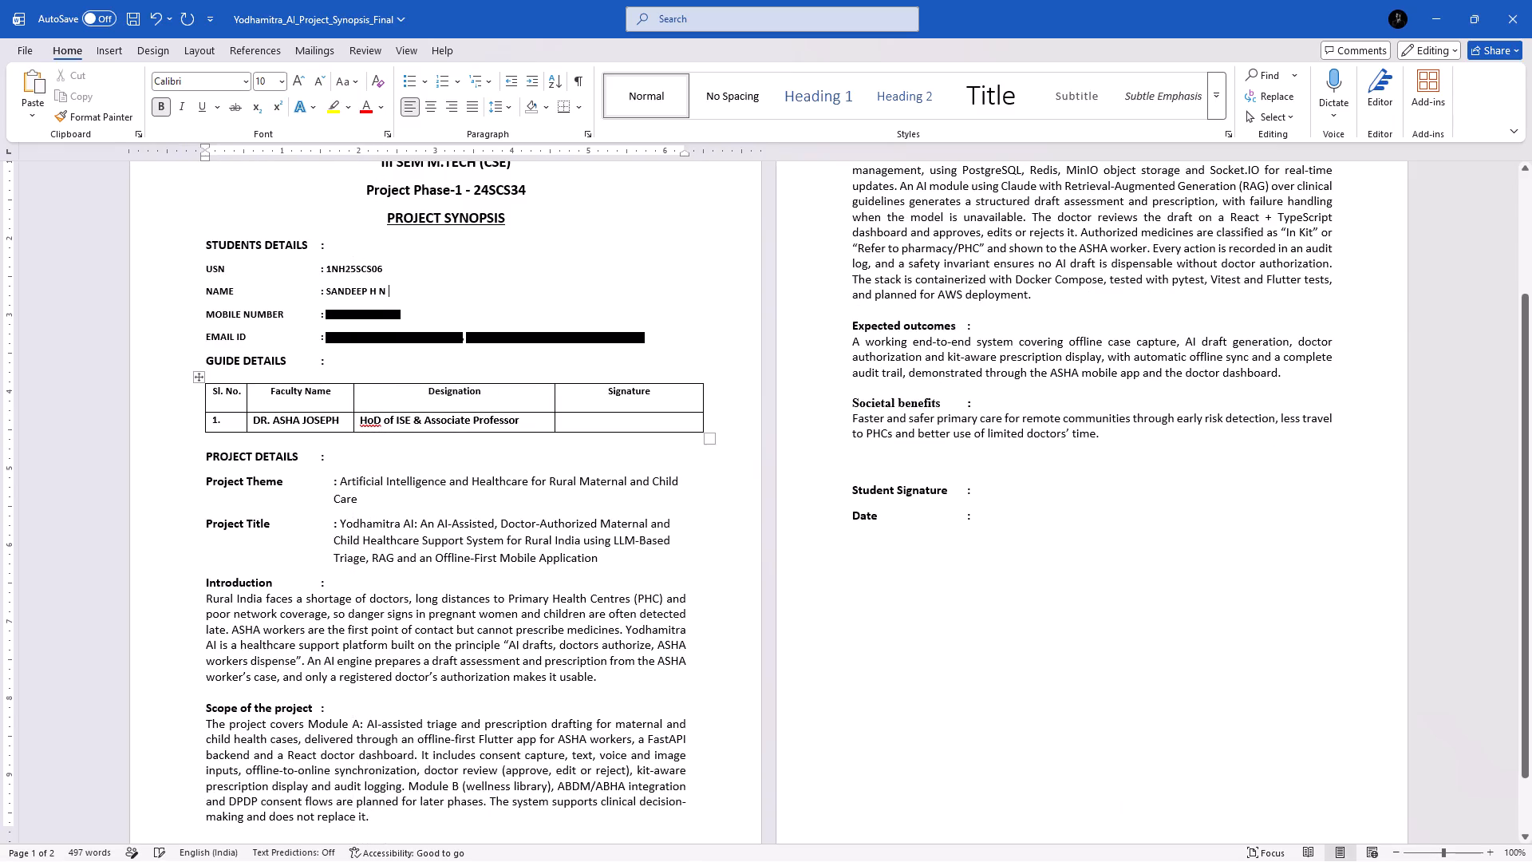
Save the synopsis document.
scroll(834, 608, up, 2)
scroll(834, 608, down, 4)
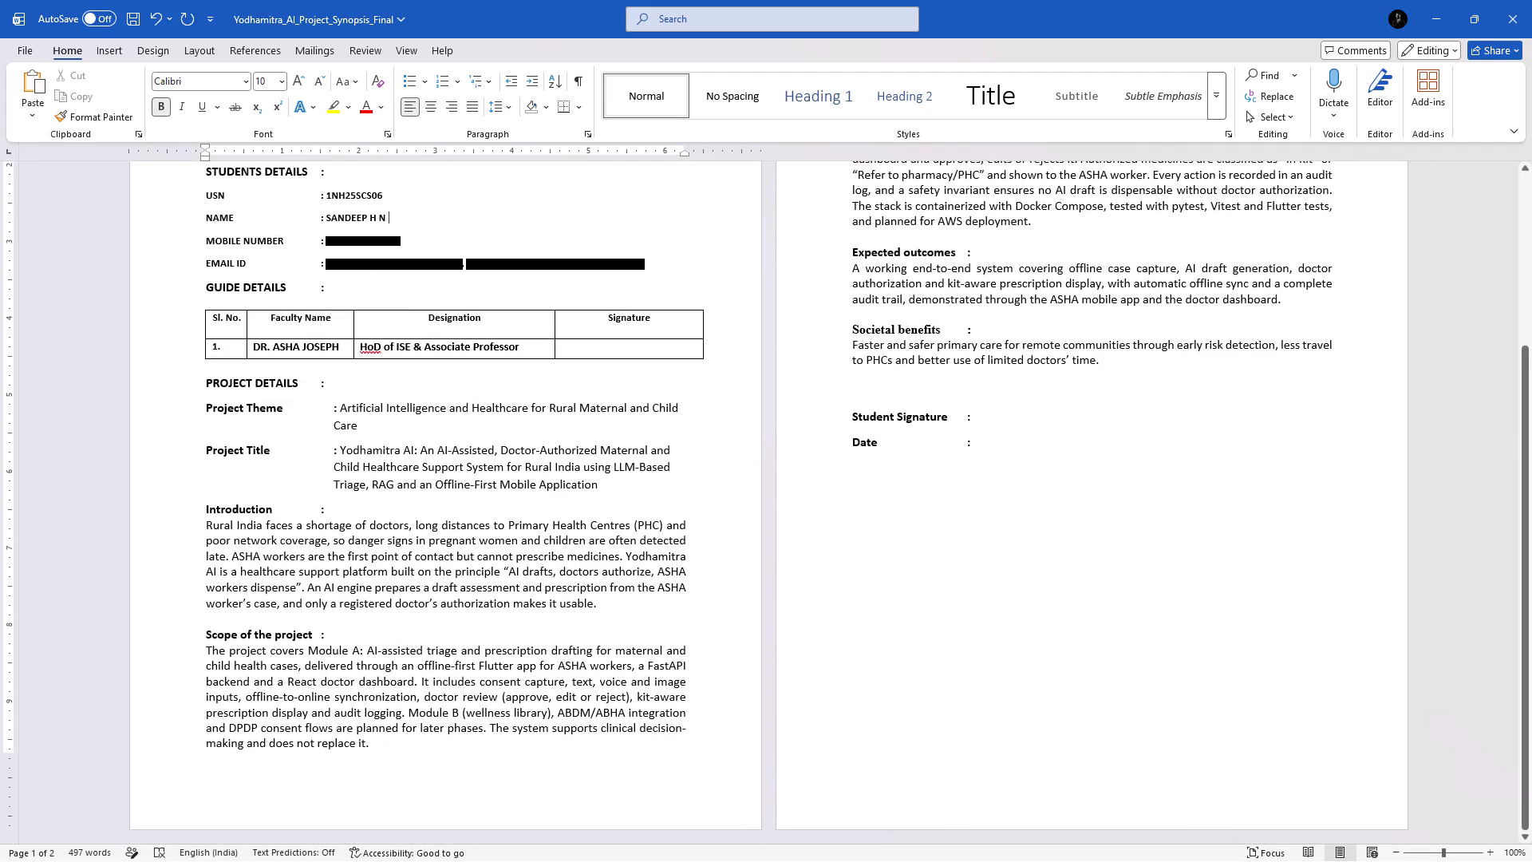
scroll(834, 608, up, 5)
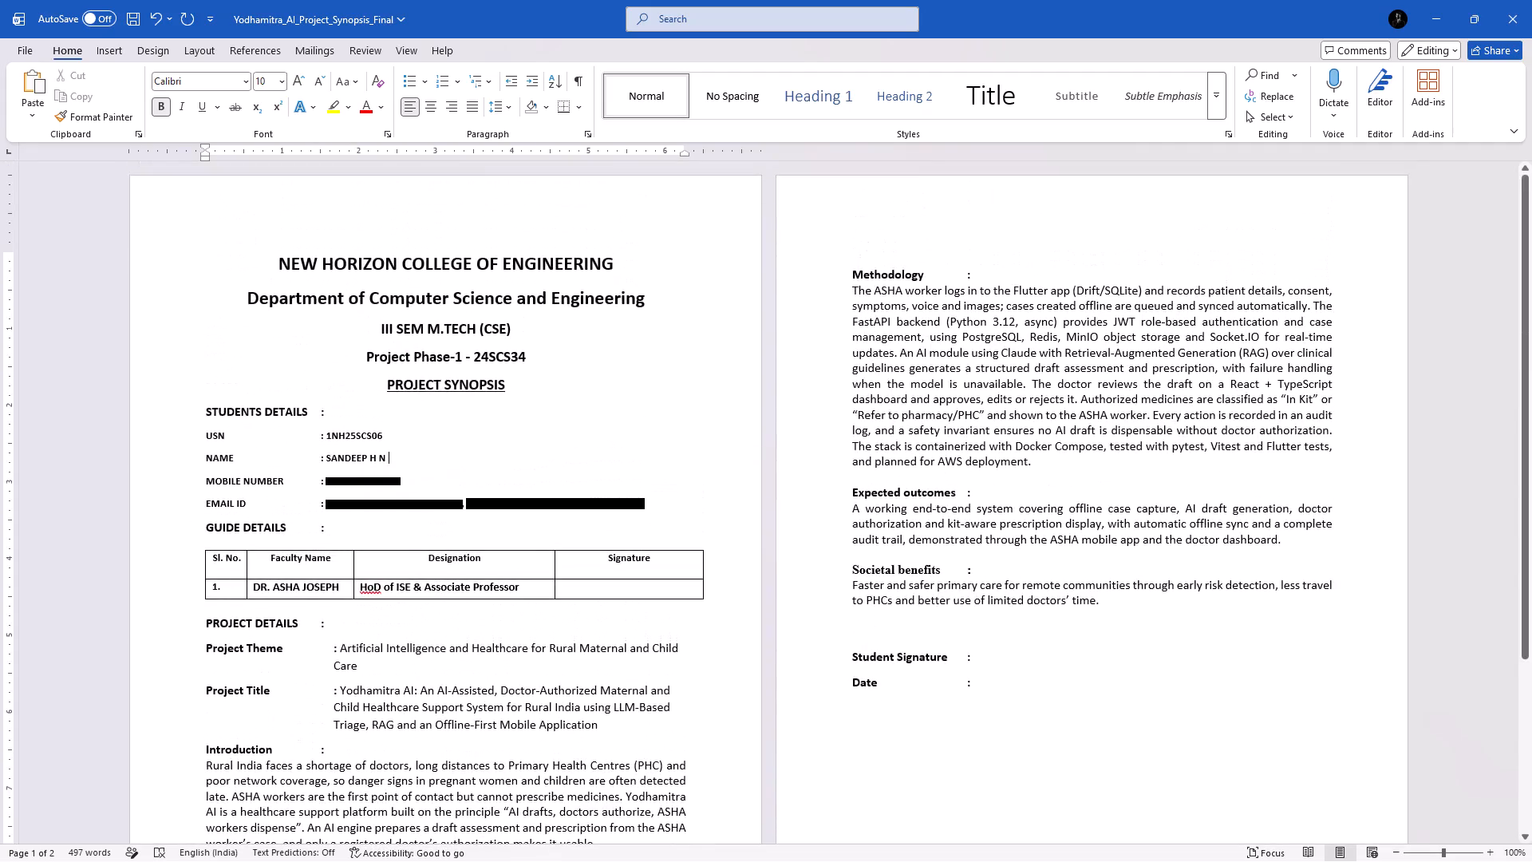
key(ctrl+s)
key(ctrl+s)
key(ctrl+s)
key(ctrl+s)
key(ctrl+s)
key(ctrl+s)
key(ctrl+s)
key(ctrl+s)
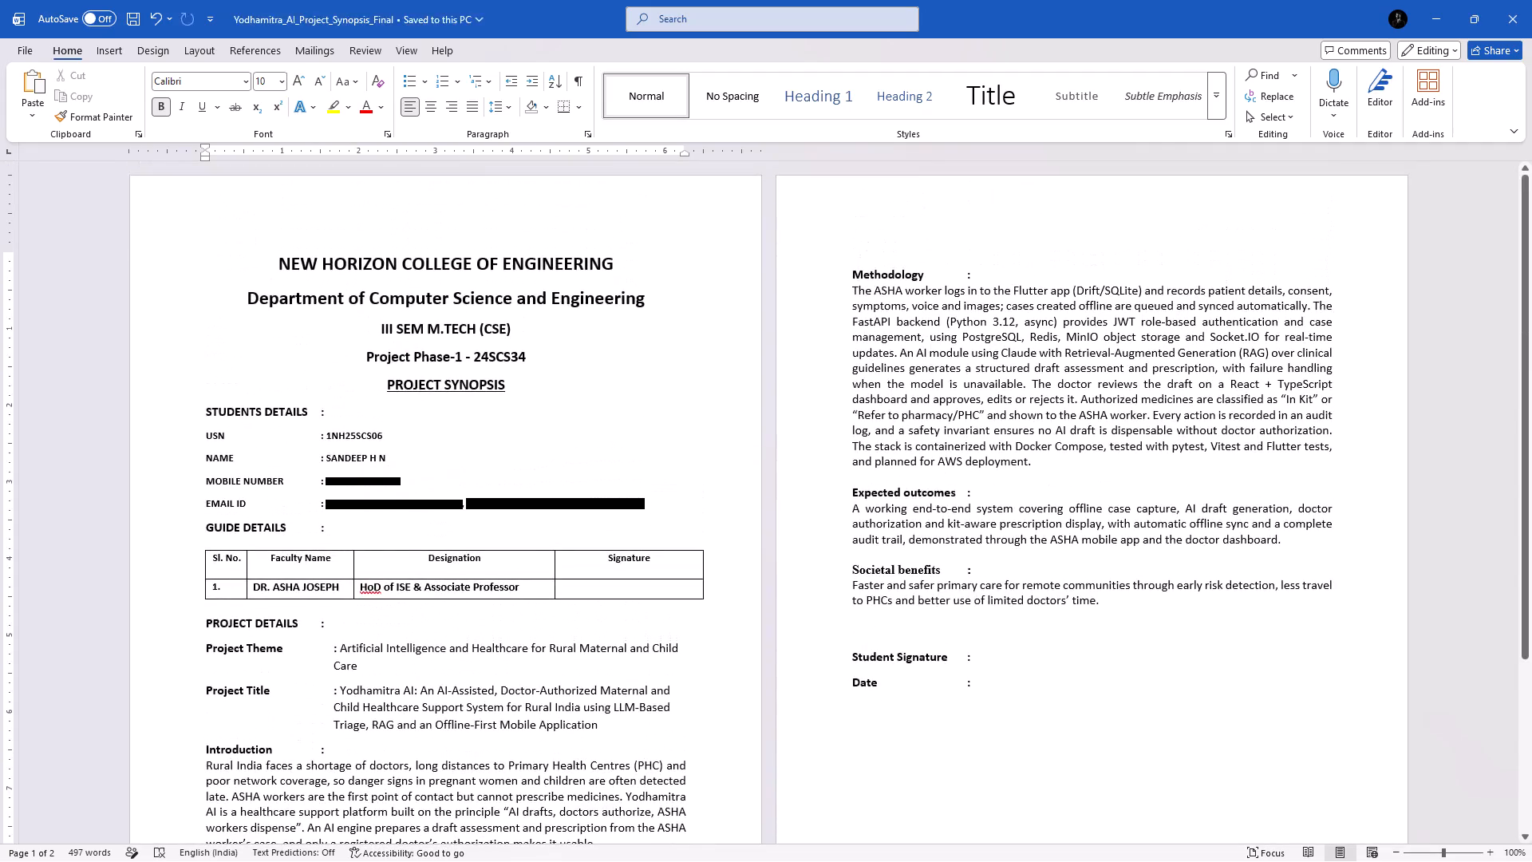
key(ctrl+s)
Check both pages of the synopsis in the print preview and return to the document.
click(26, 53)
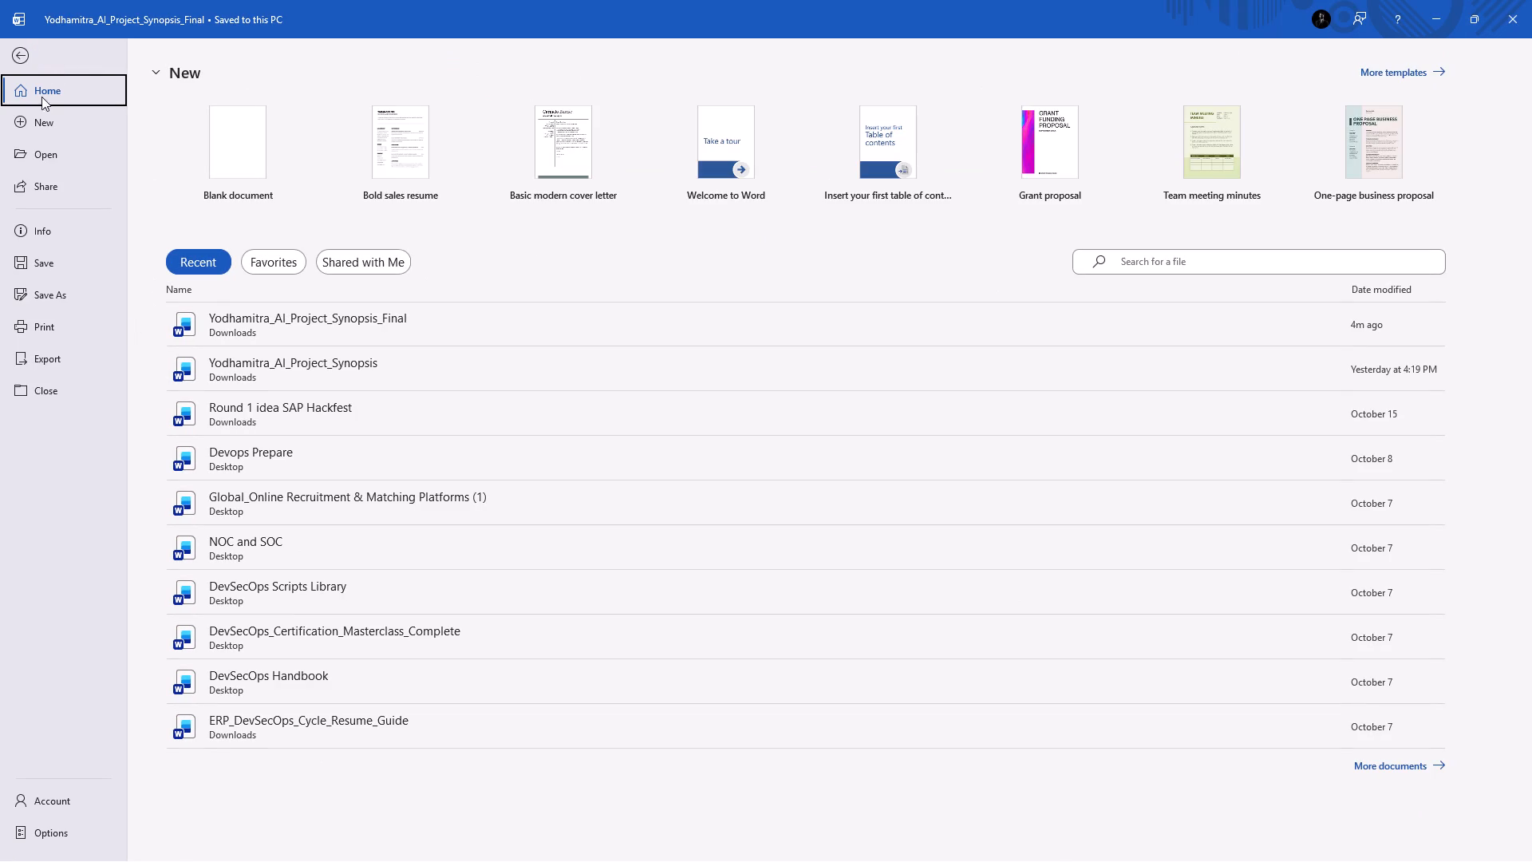
click(45, 325)
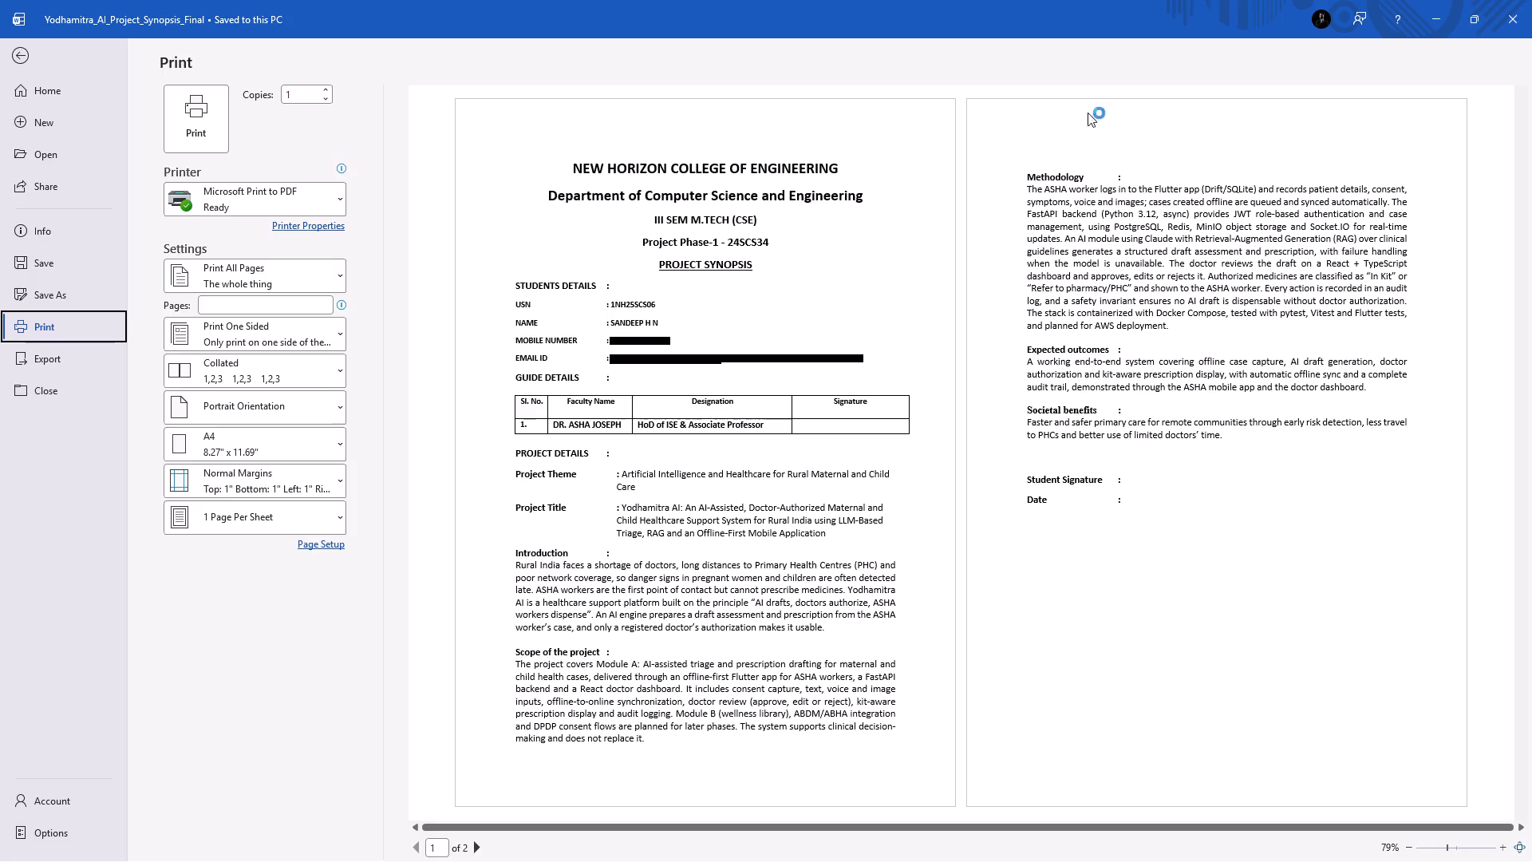
click(741, 530)
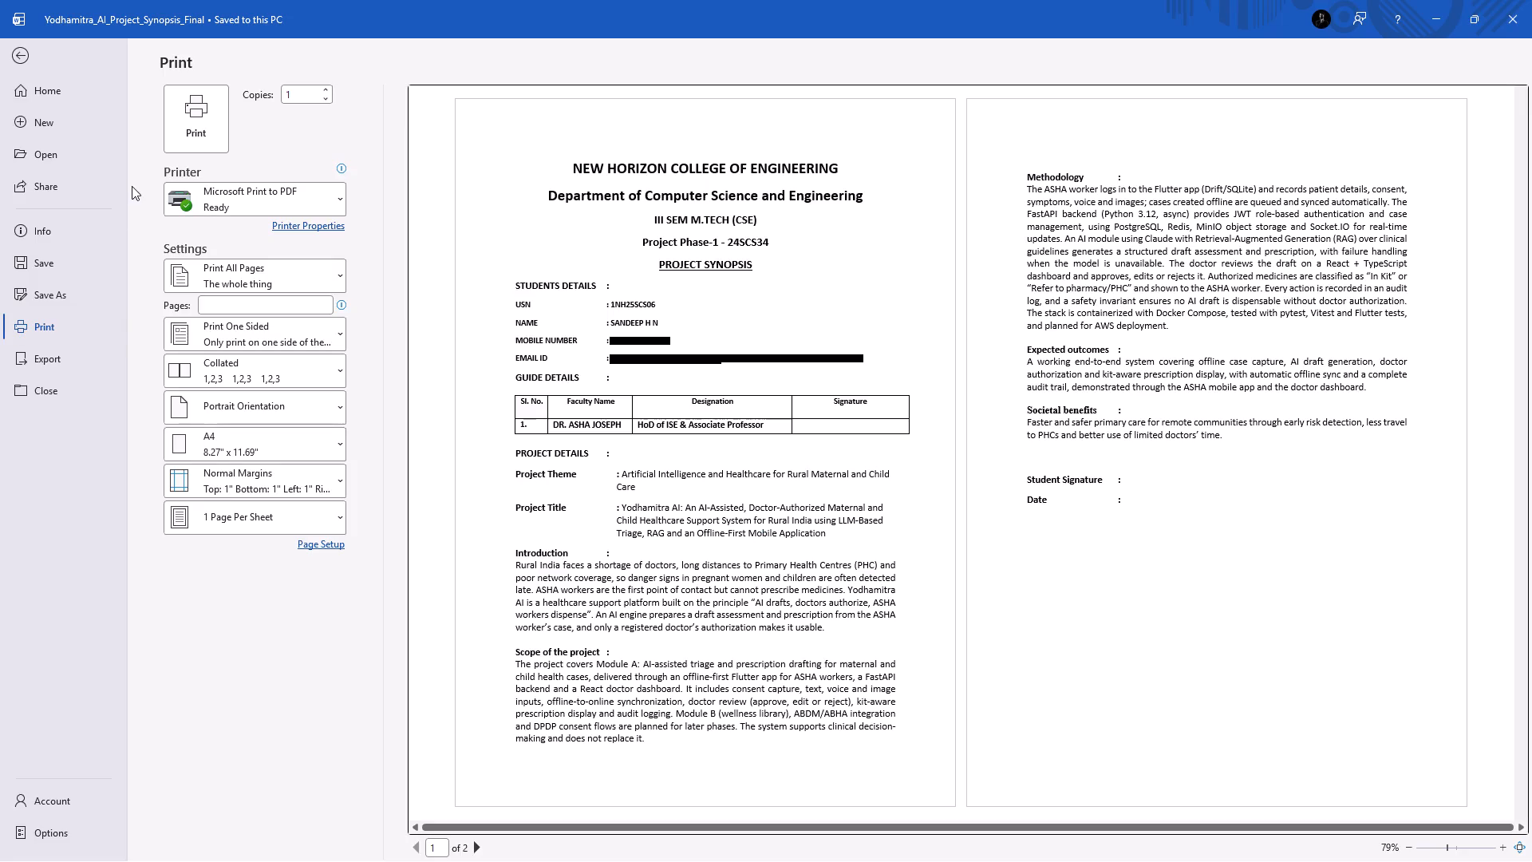
click(20, 51)
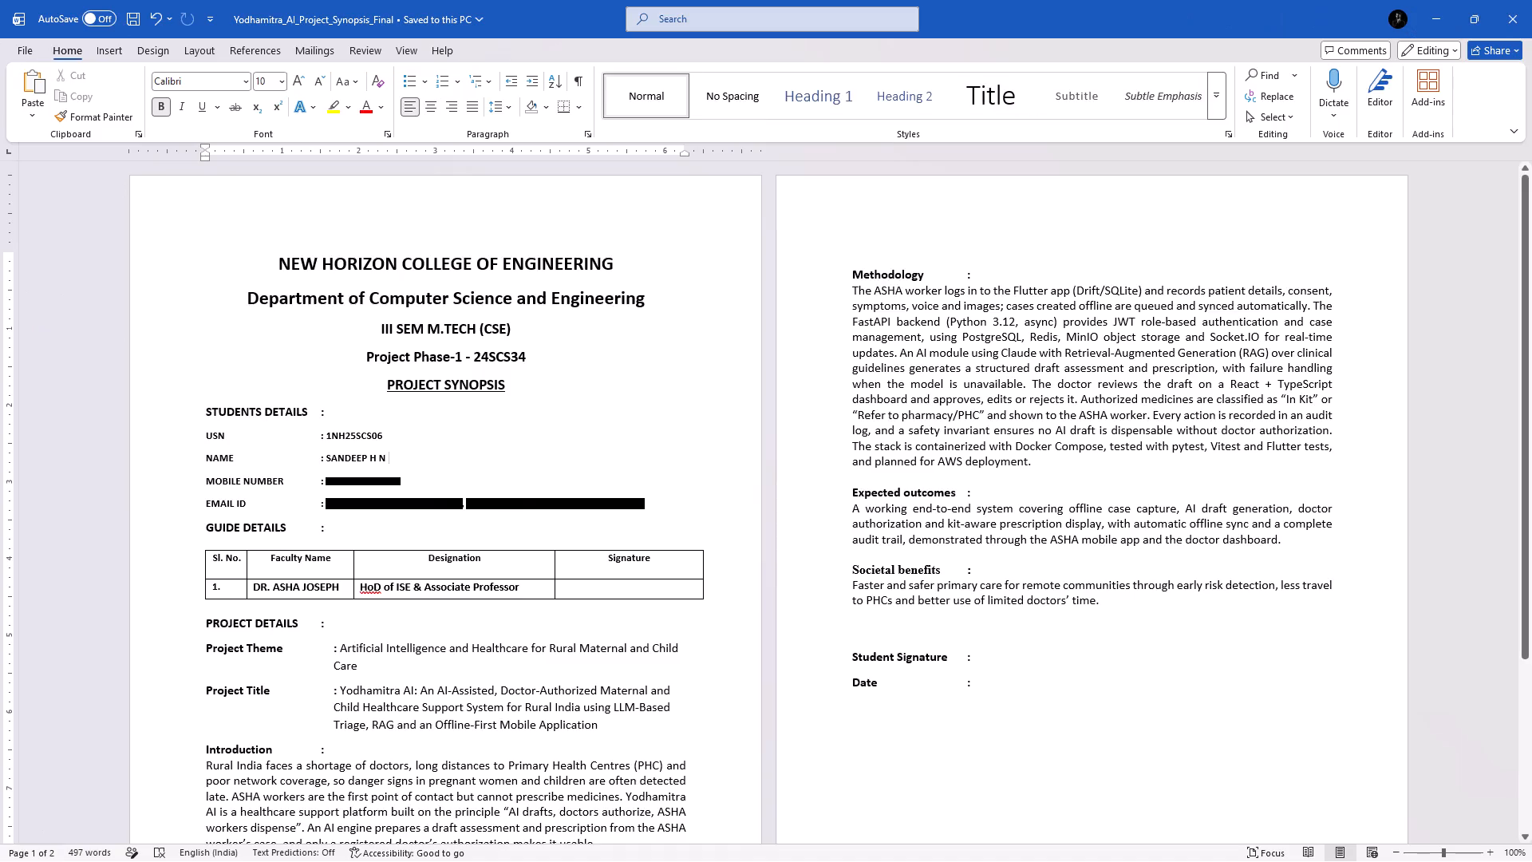
Remove "Offline-First" from the project title so that it ends with "RAG and a Mobile Application".
click(496, 726)
key(BackSpace)
key(BackSpace)
key(BackSpace)
key(BackSpace)
key(BackSpace)
key(BackSpace)
key(BackSpace)
key(BackSpace)
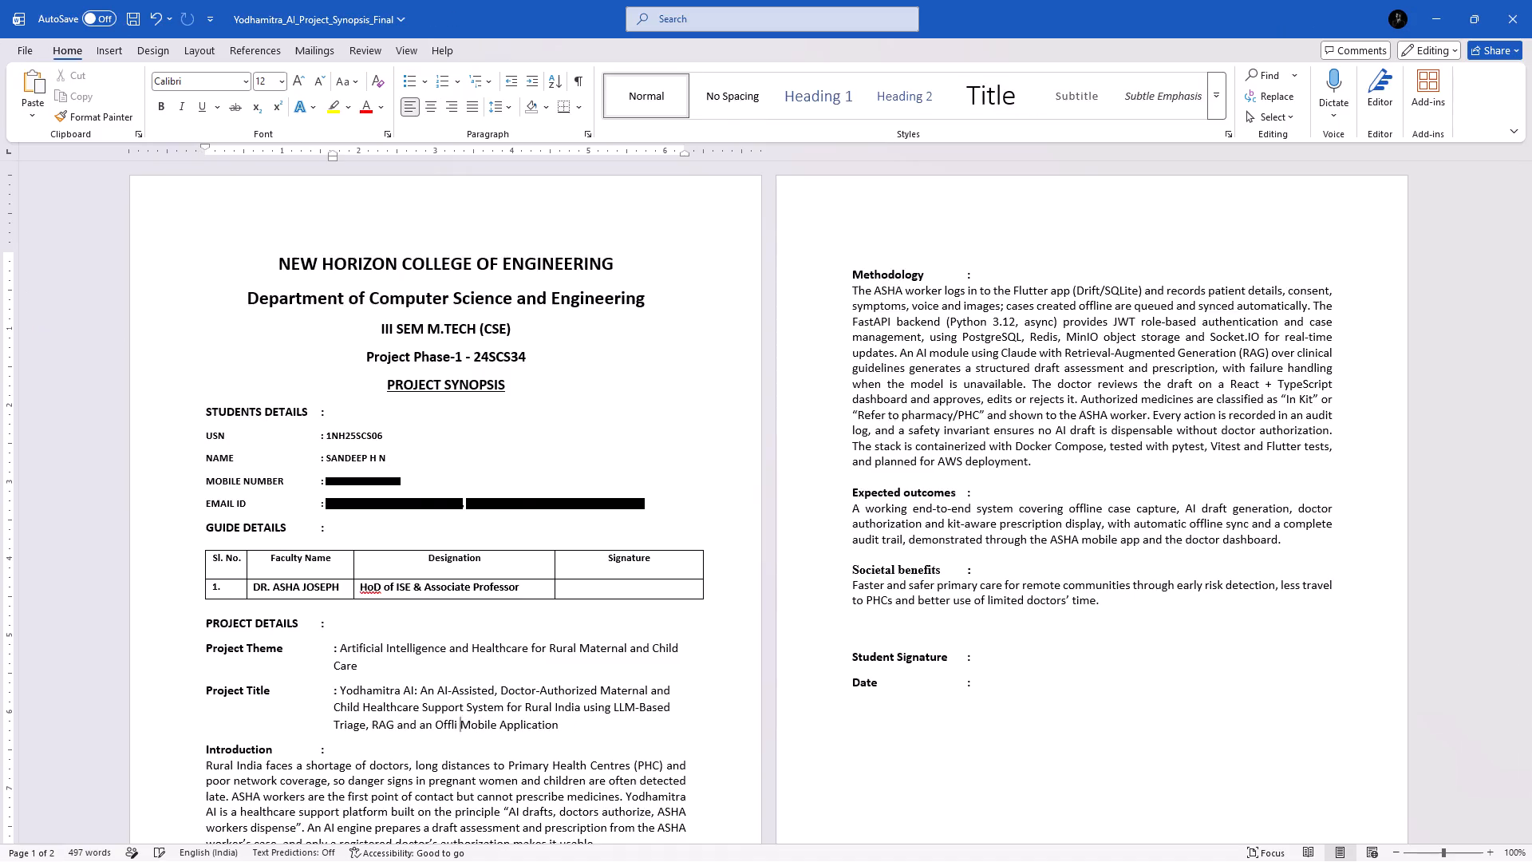
key(BackSpace)
key(BackSpace)
key(BackSpace)
key(BackSpace)
key(BackSpace)
key(BackSpace)
key(BackSpace)
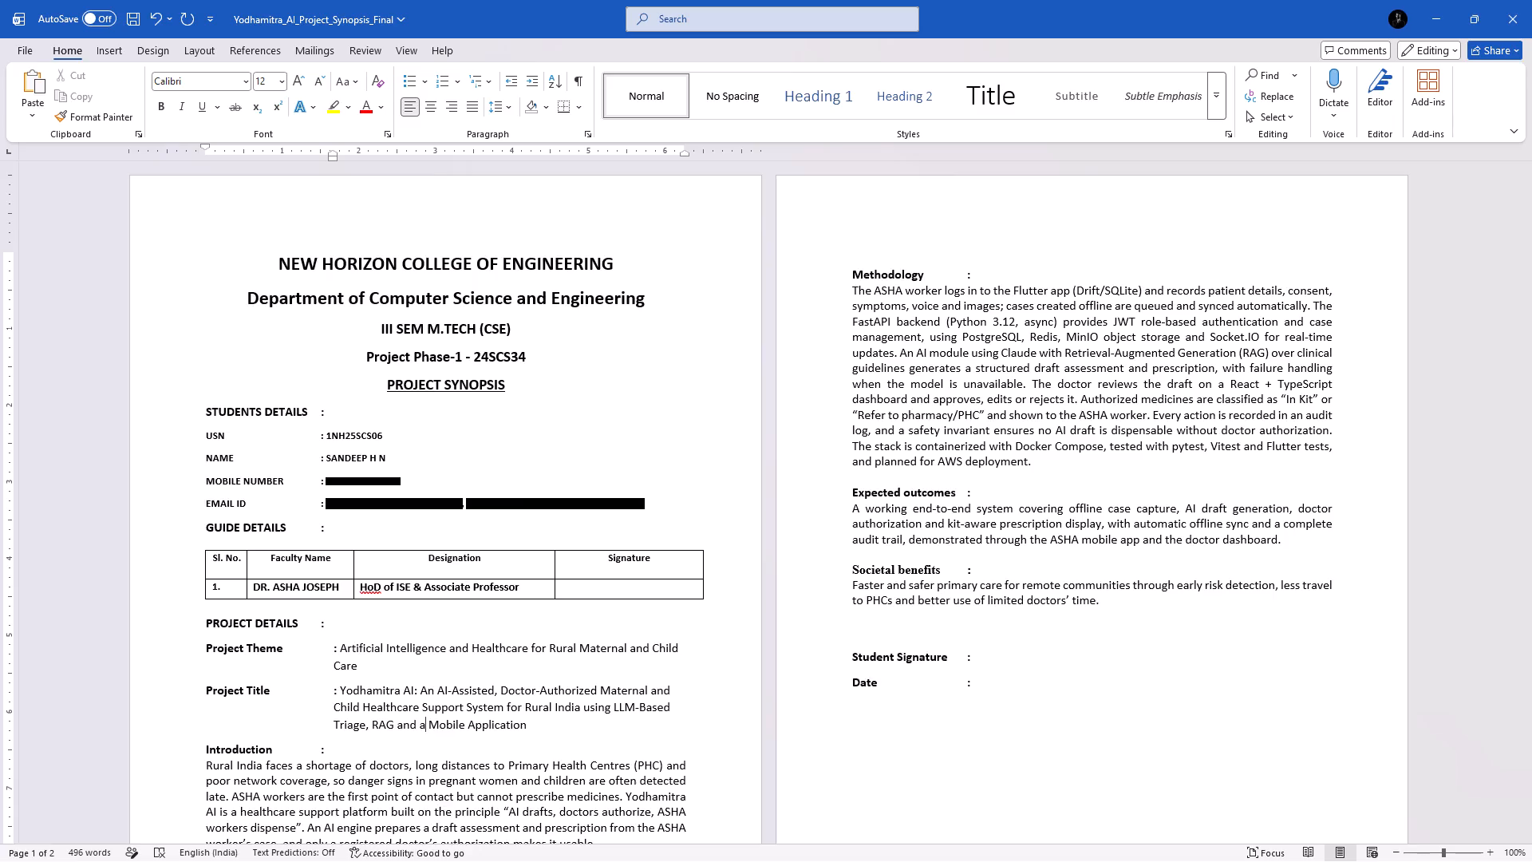
Review both pages of the synopsis from the college heading to the signature and date lines.
scroll(496, 726, down, 1)
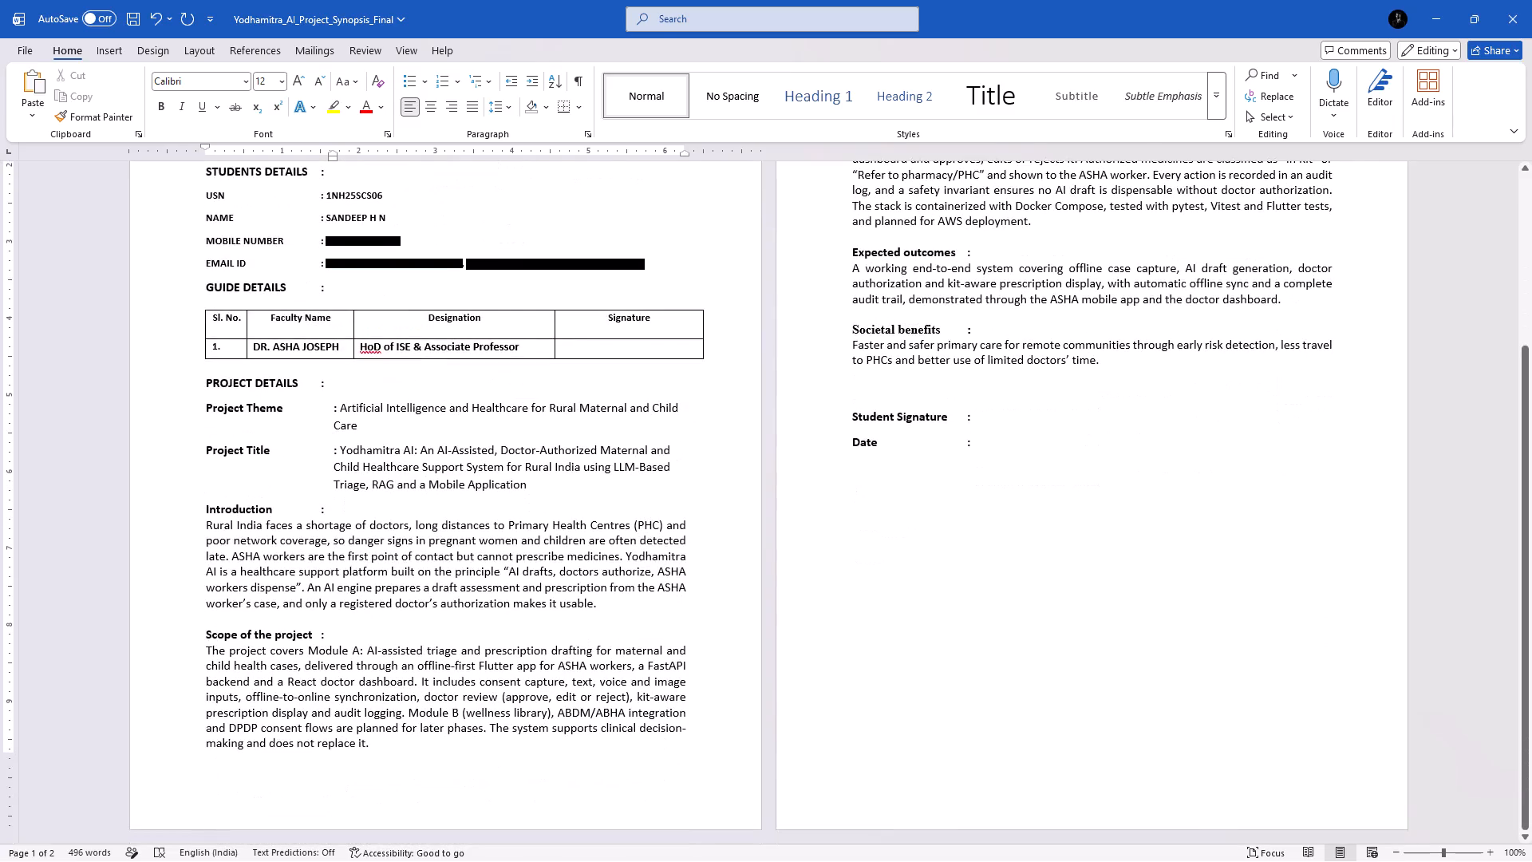
scroll(496, 726, down, 1)
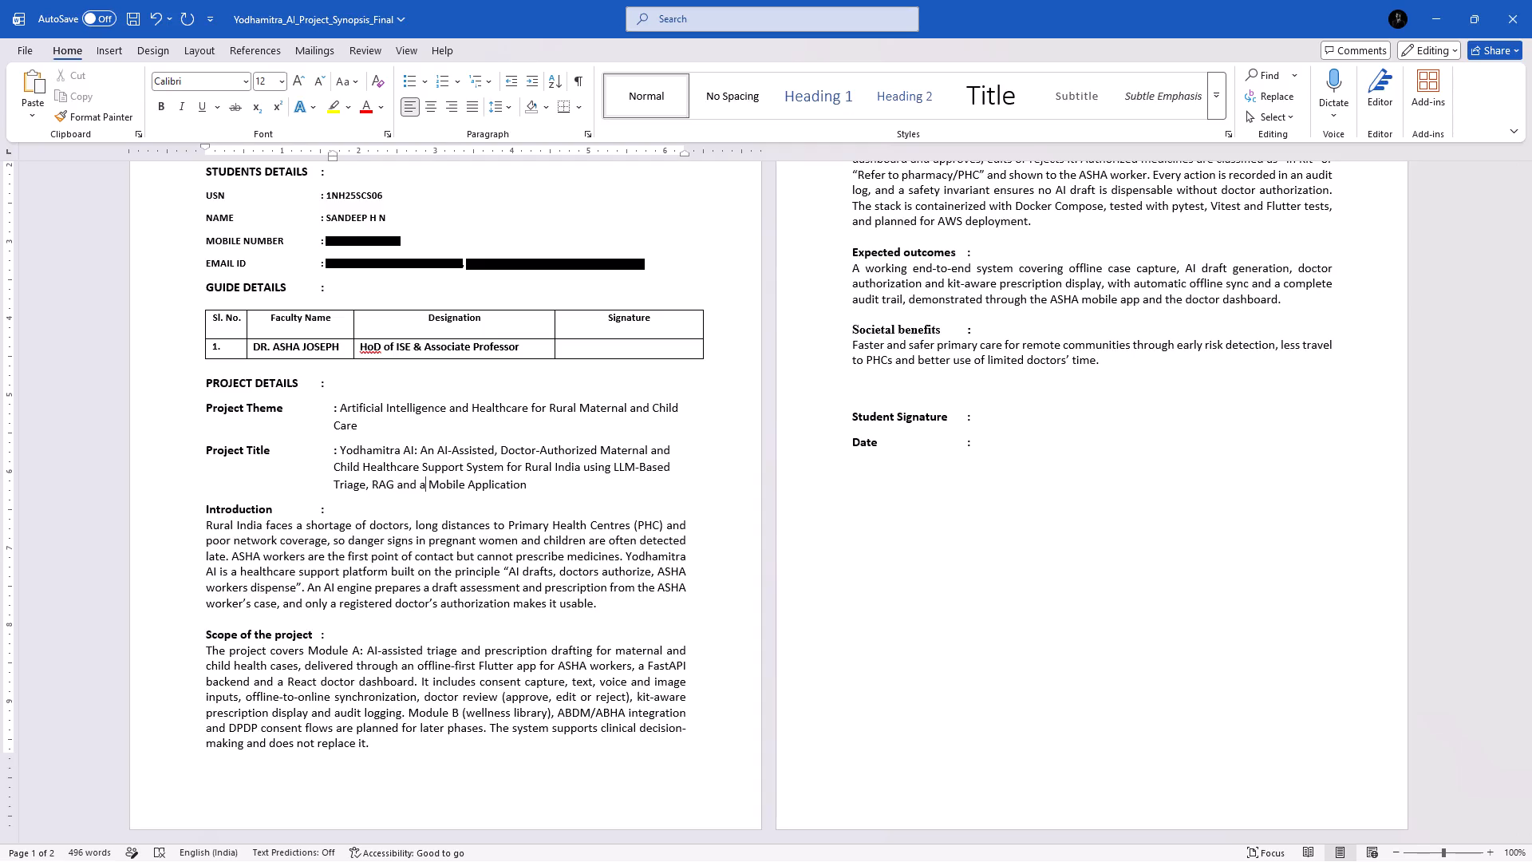
scroll(496, 726, down, 1)
scroll(496, 726, up, 2)
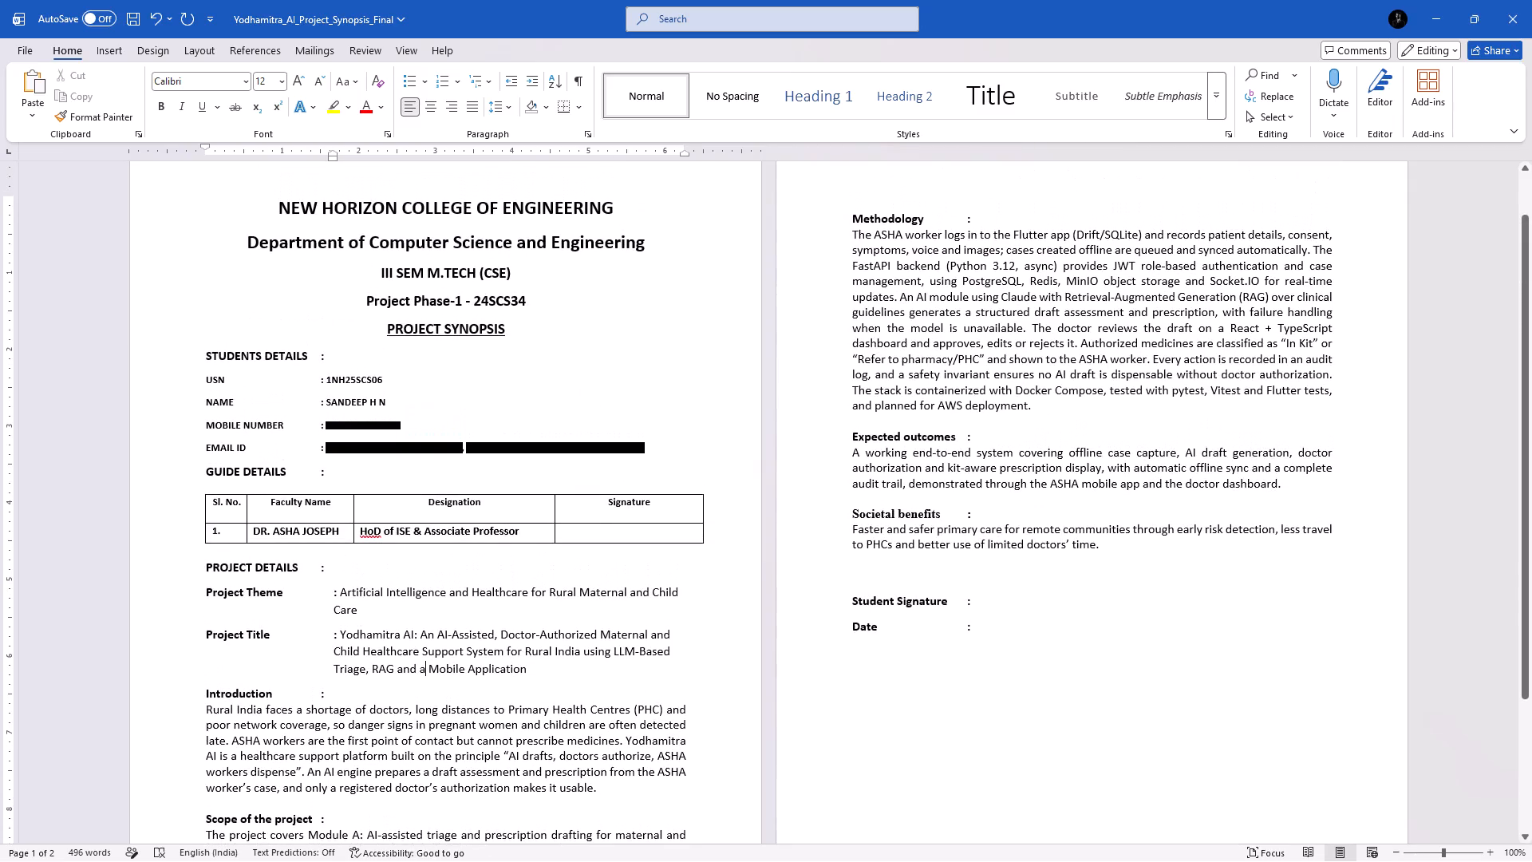
scroll(496, 726, up, 1)
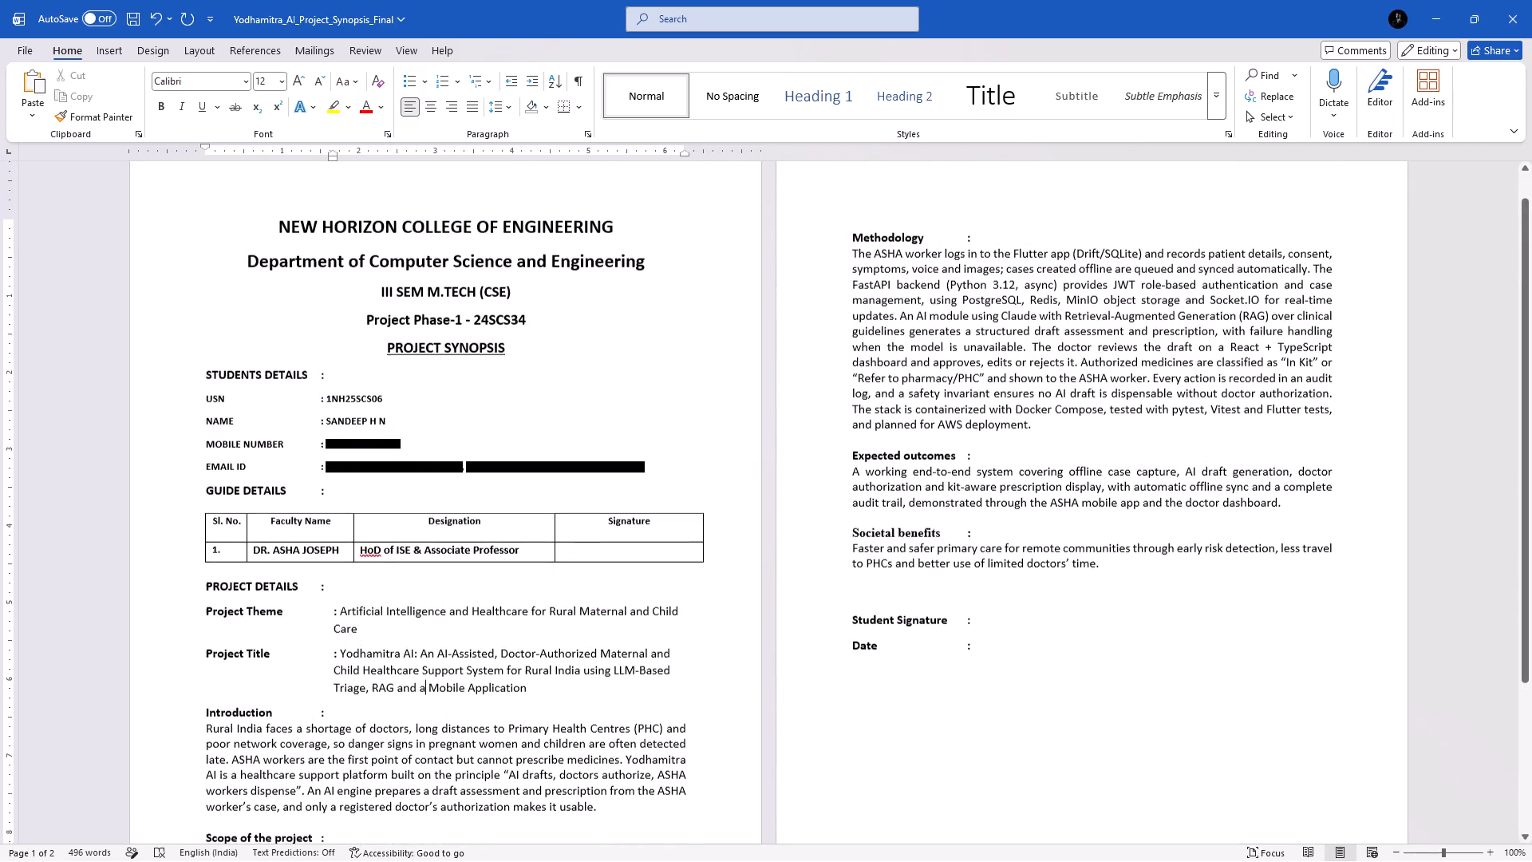
scroll(496, 726, up, 1)
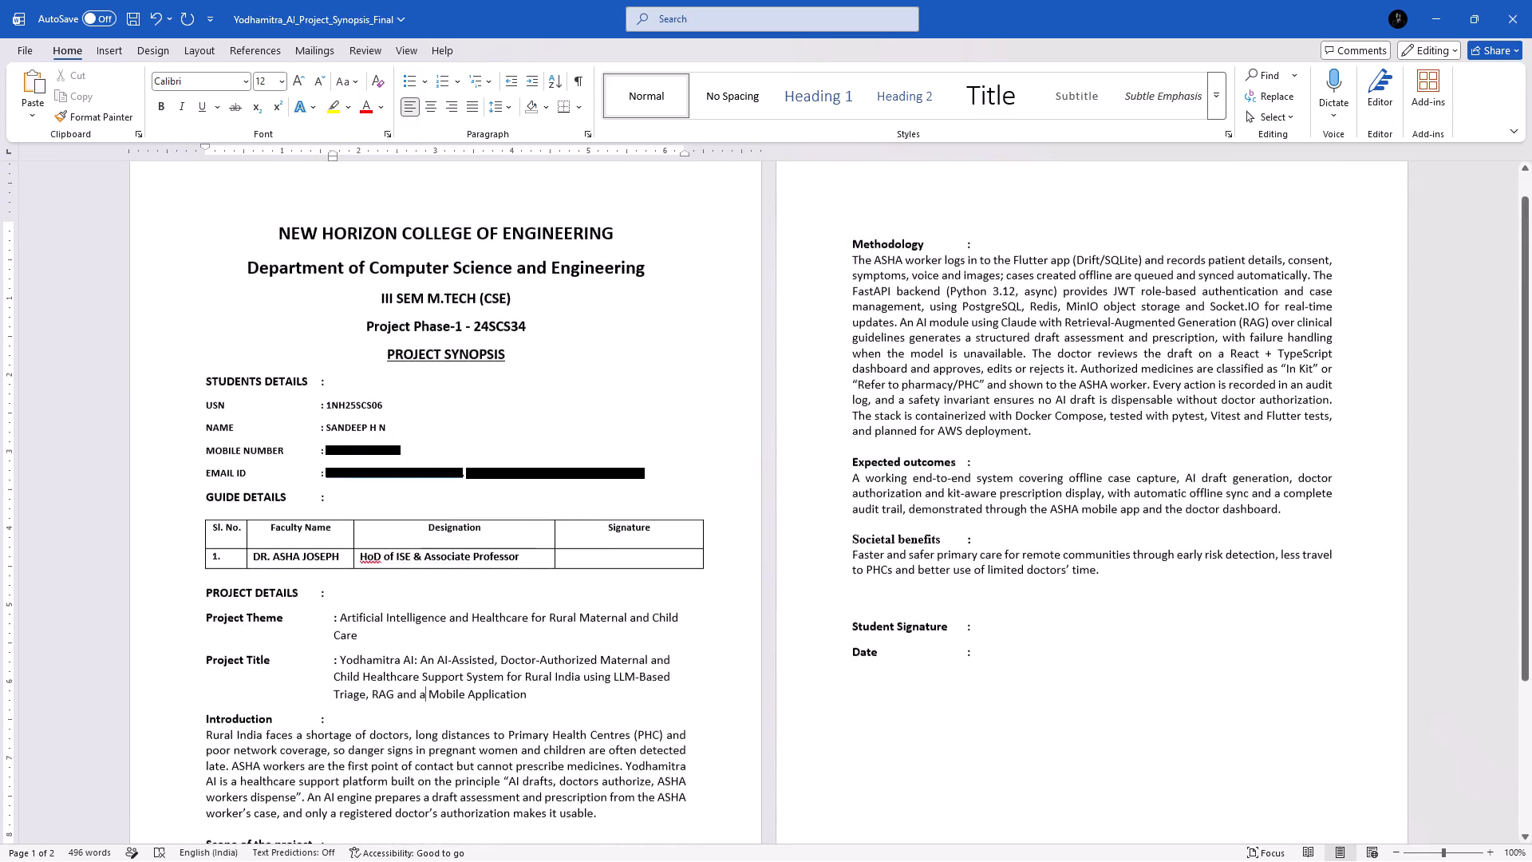
scroll(496, 726, up, 1)
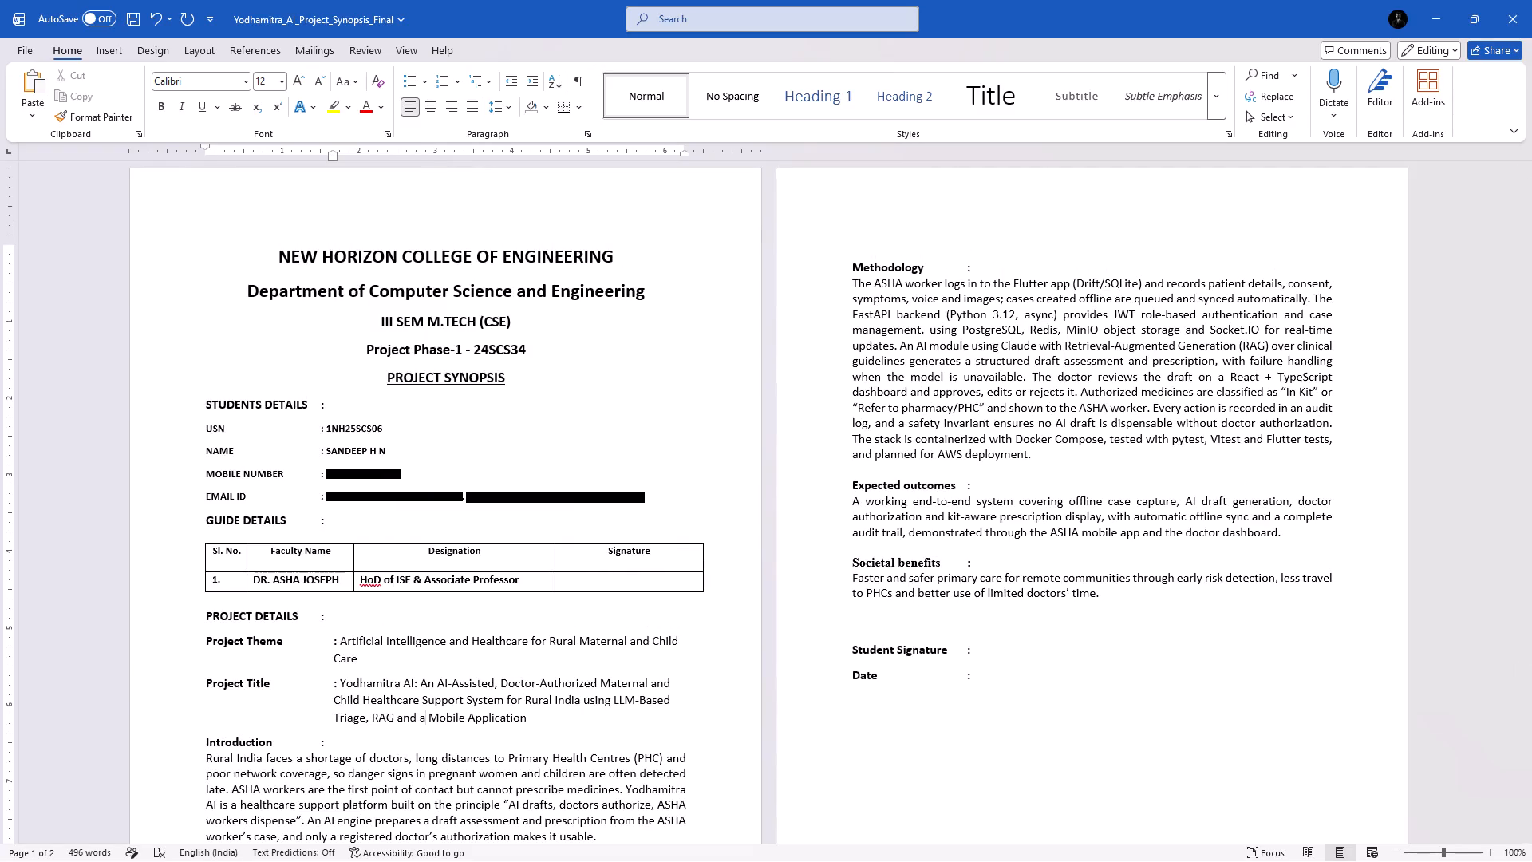
scroll(496, 726, down, 3)
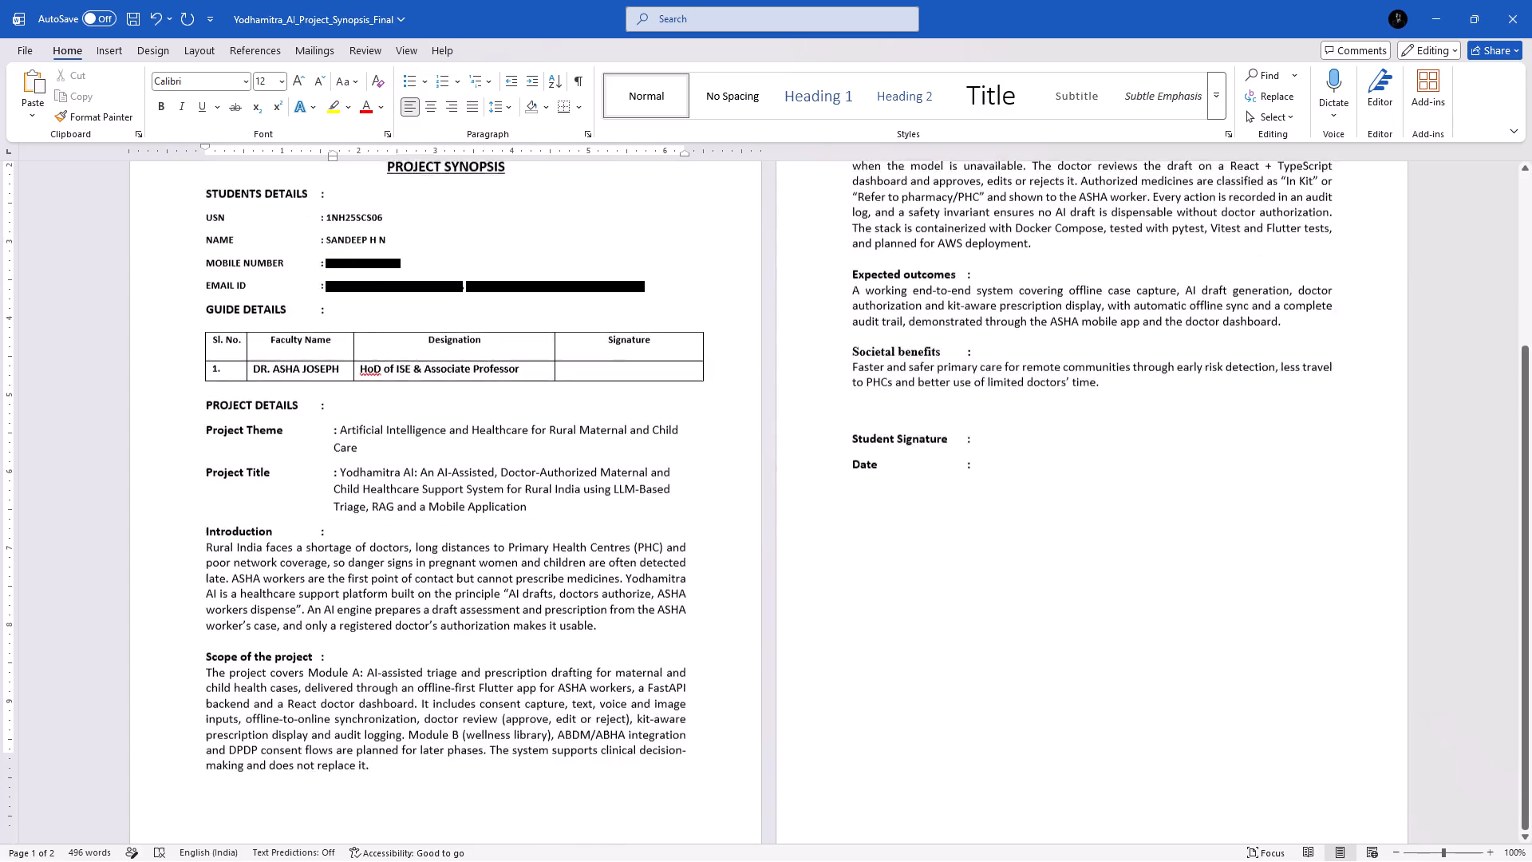
scroll(496, 726, down, 3)
Save the synopsis with the shortened project title.
key(ctrl+s)
key(ctrl+s)
key(ctrl+s)
key(ctrl+s)
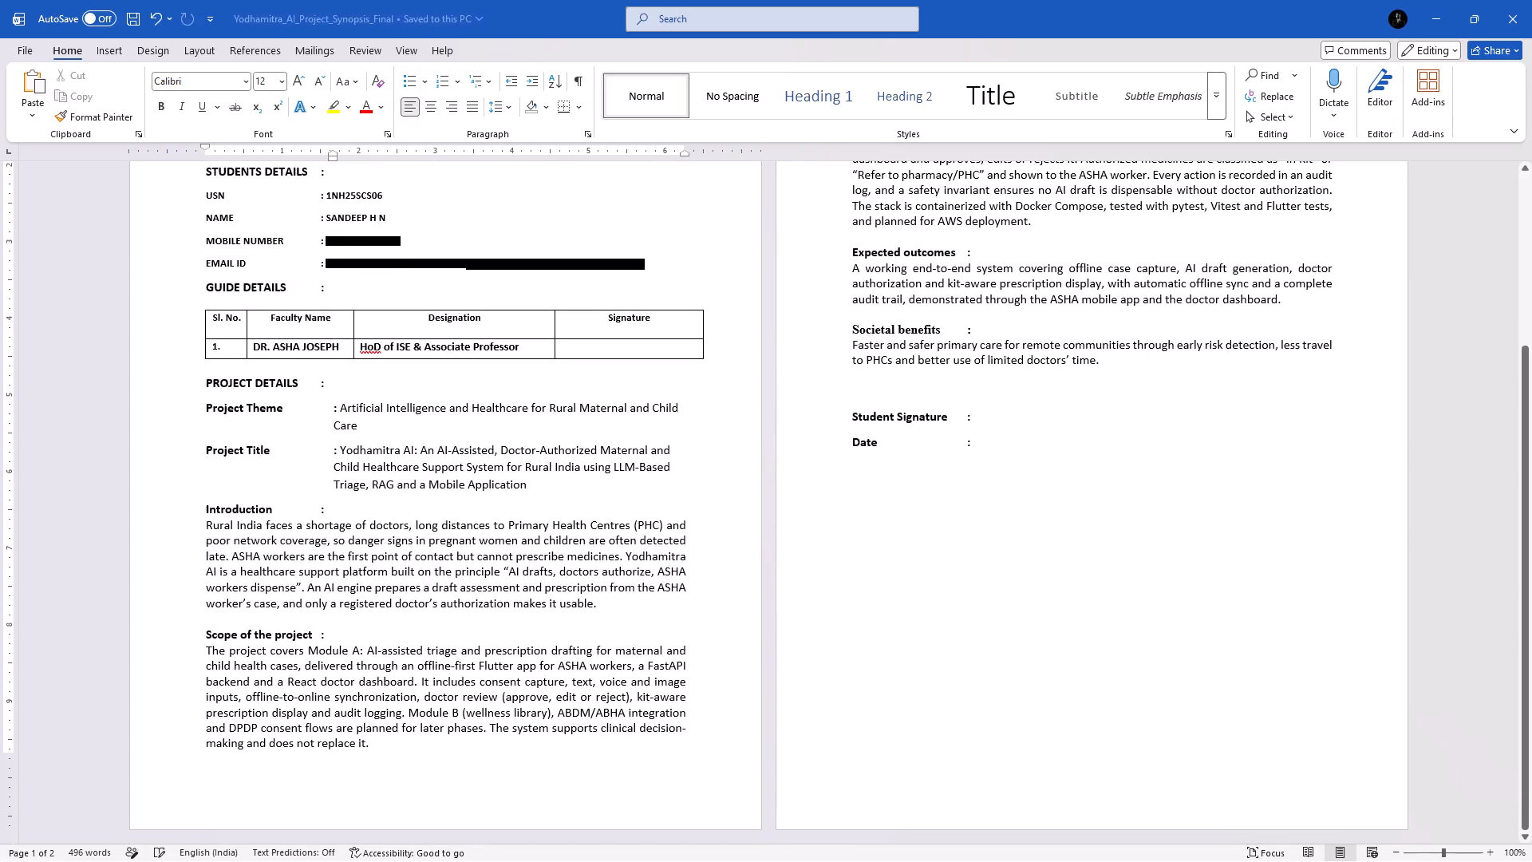
key(ctrl+s)
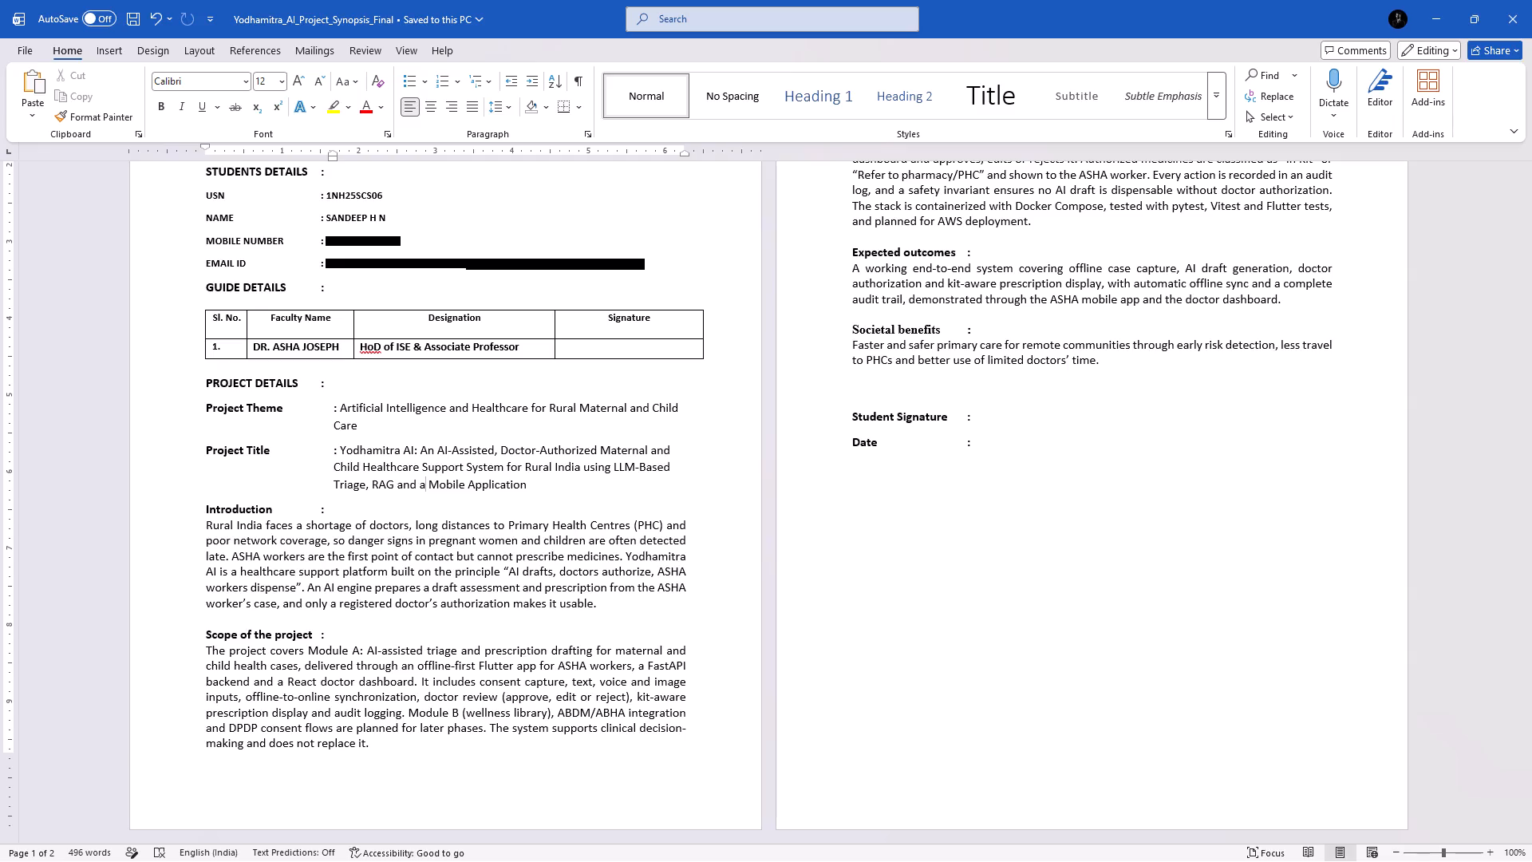
Remove the tab gap between the Project Theme label and its colon.
click(335, 414)
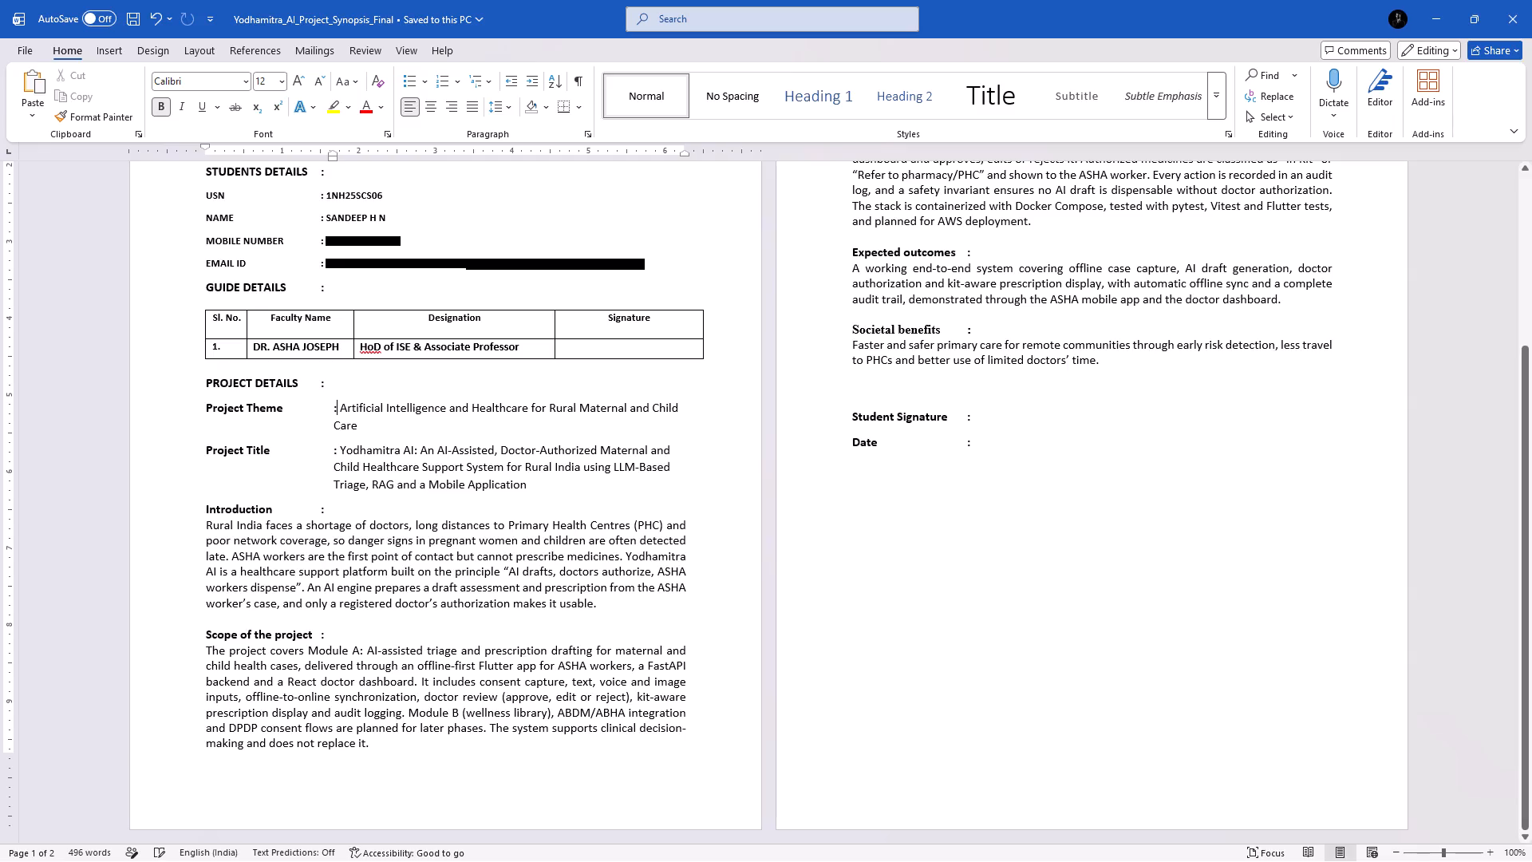
key(Left)
key(BackSpace)
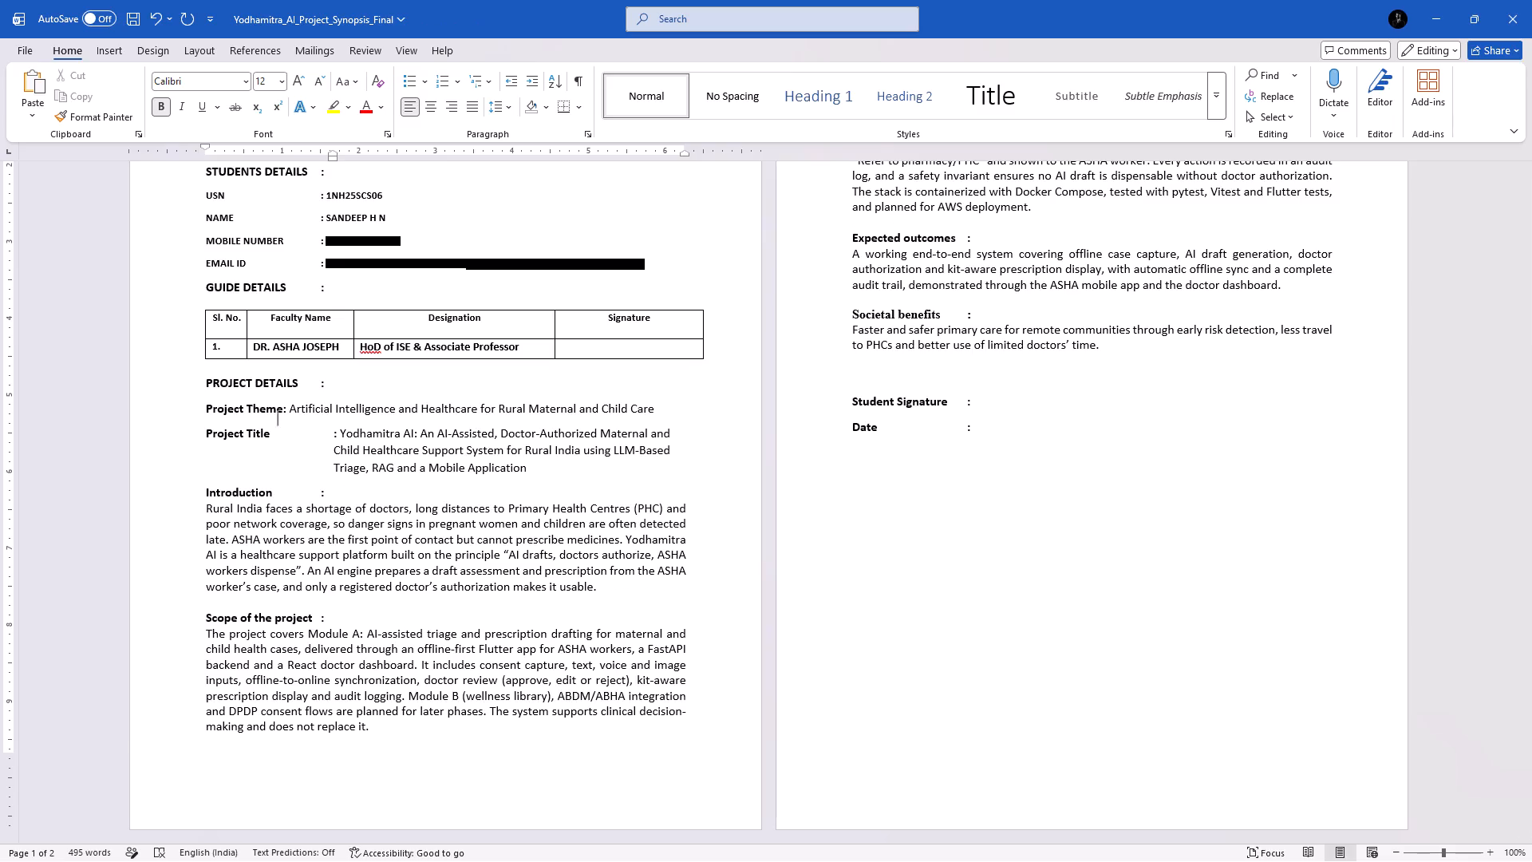
Remove the tab gap between the Project Title label and its colon.
key(Down)
key(Right)
key(BackSpace)
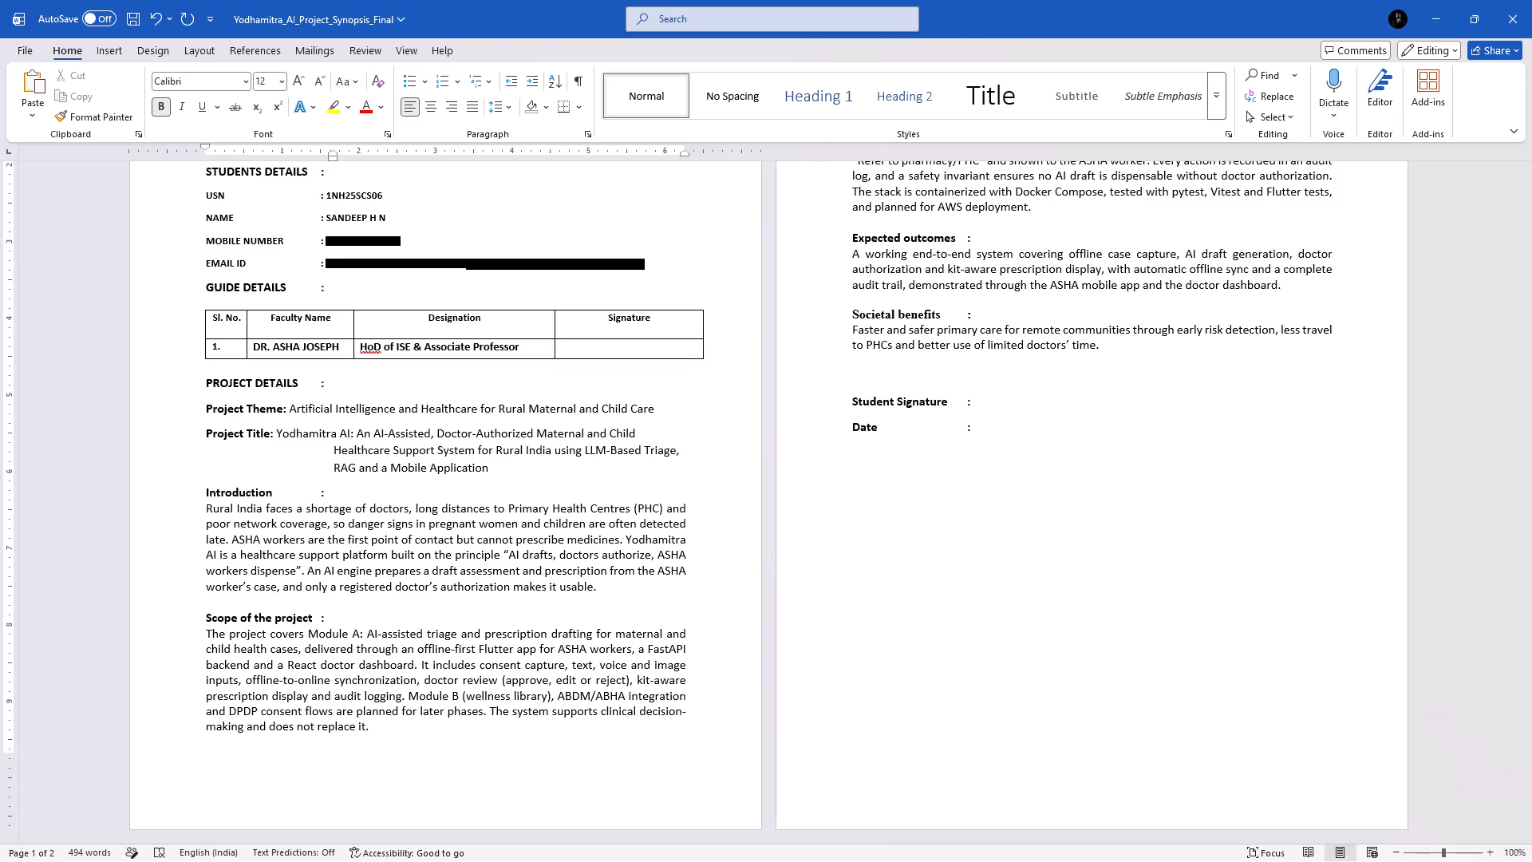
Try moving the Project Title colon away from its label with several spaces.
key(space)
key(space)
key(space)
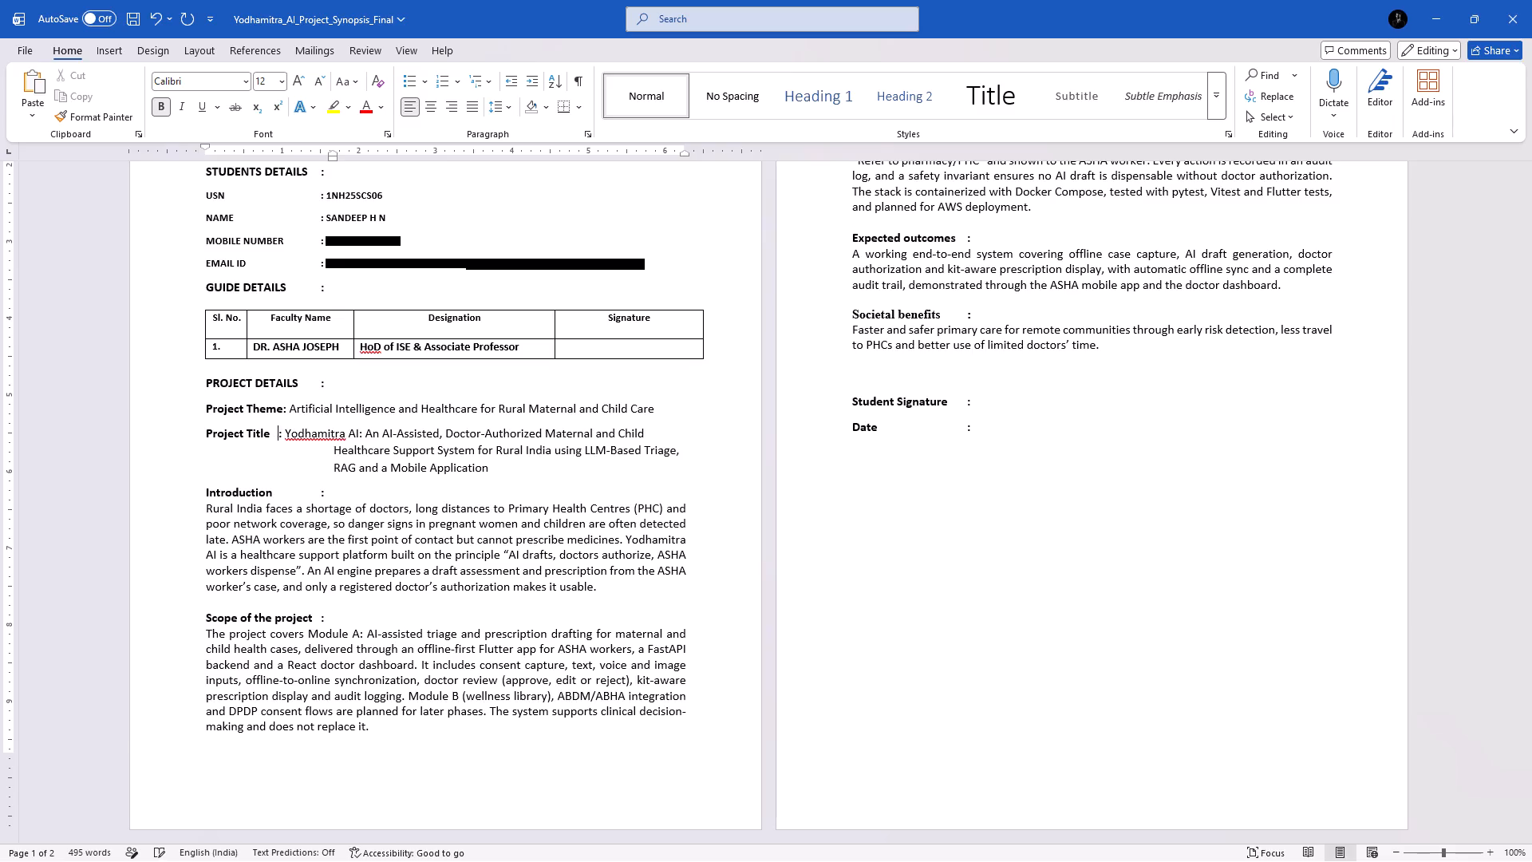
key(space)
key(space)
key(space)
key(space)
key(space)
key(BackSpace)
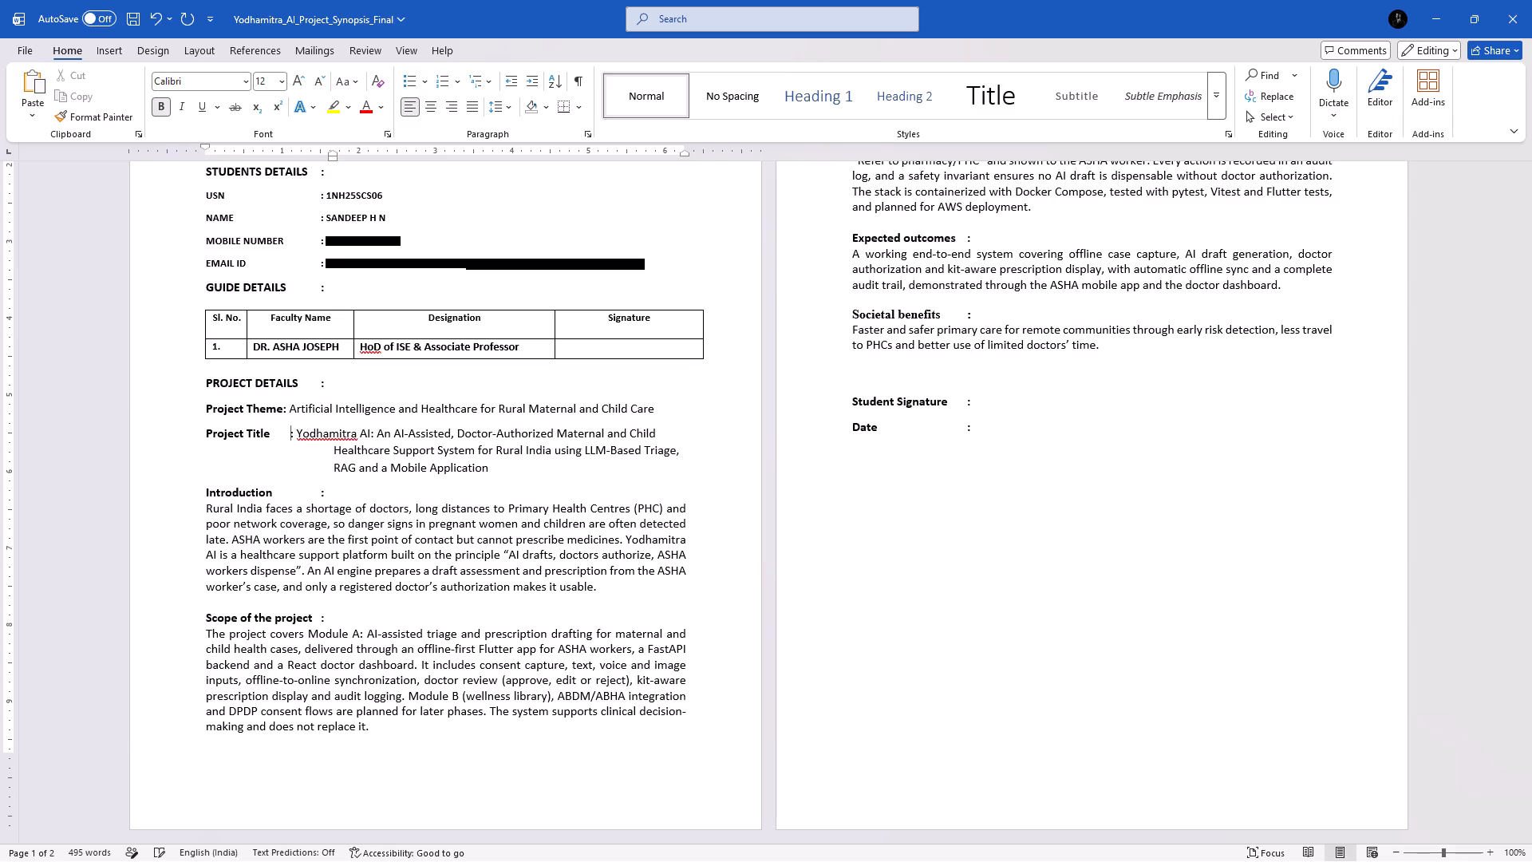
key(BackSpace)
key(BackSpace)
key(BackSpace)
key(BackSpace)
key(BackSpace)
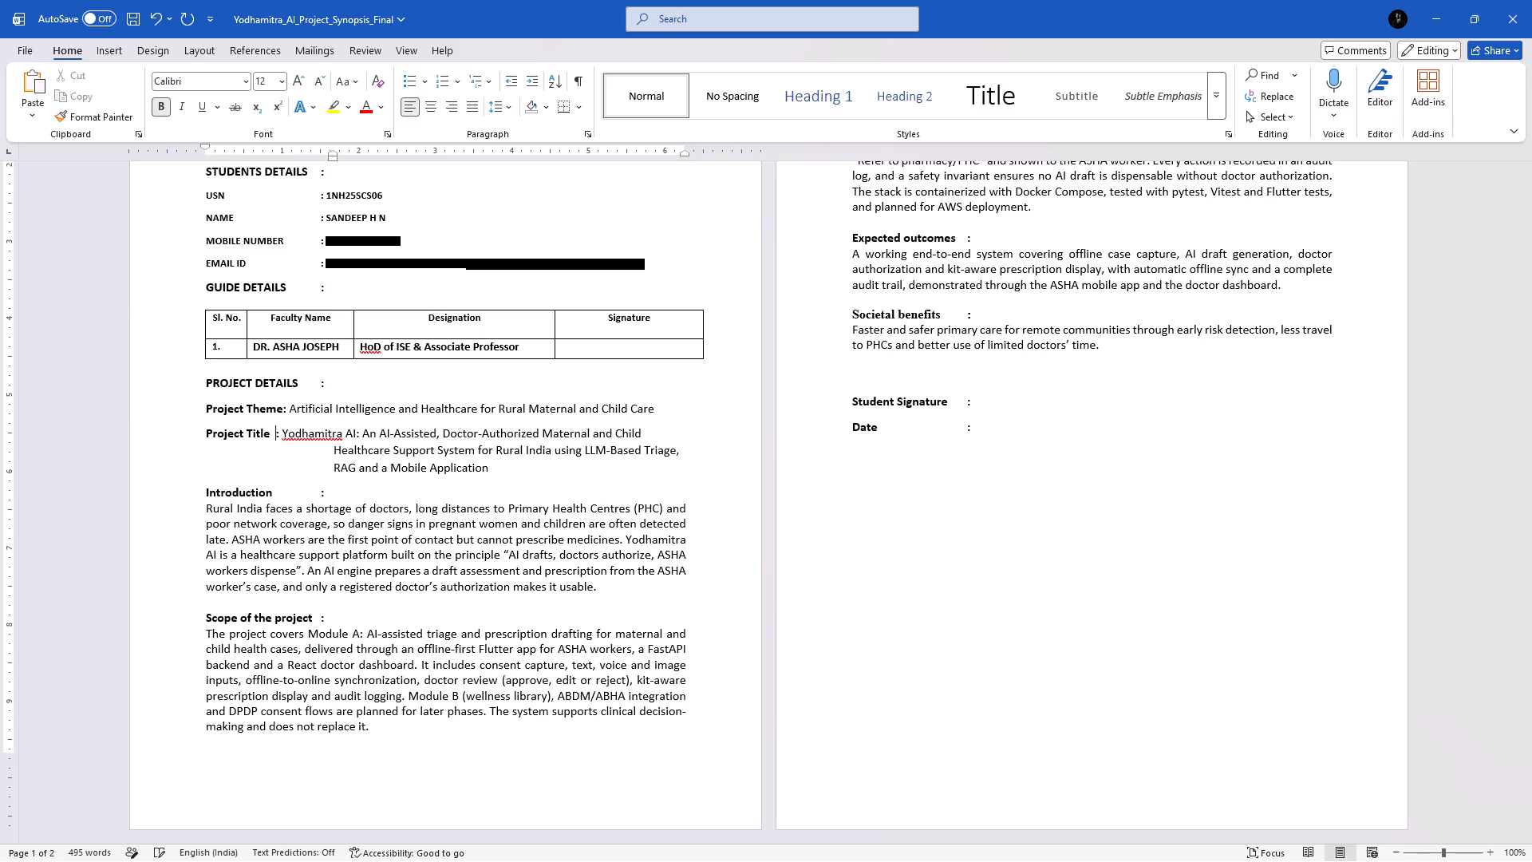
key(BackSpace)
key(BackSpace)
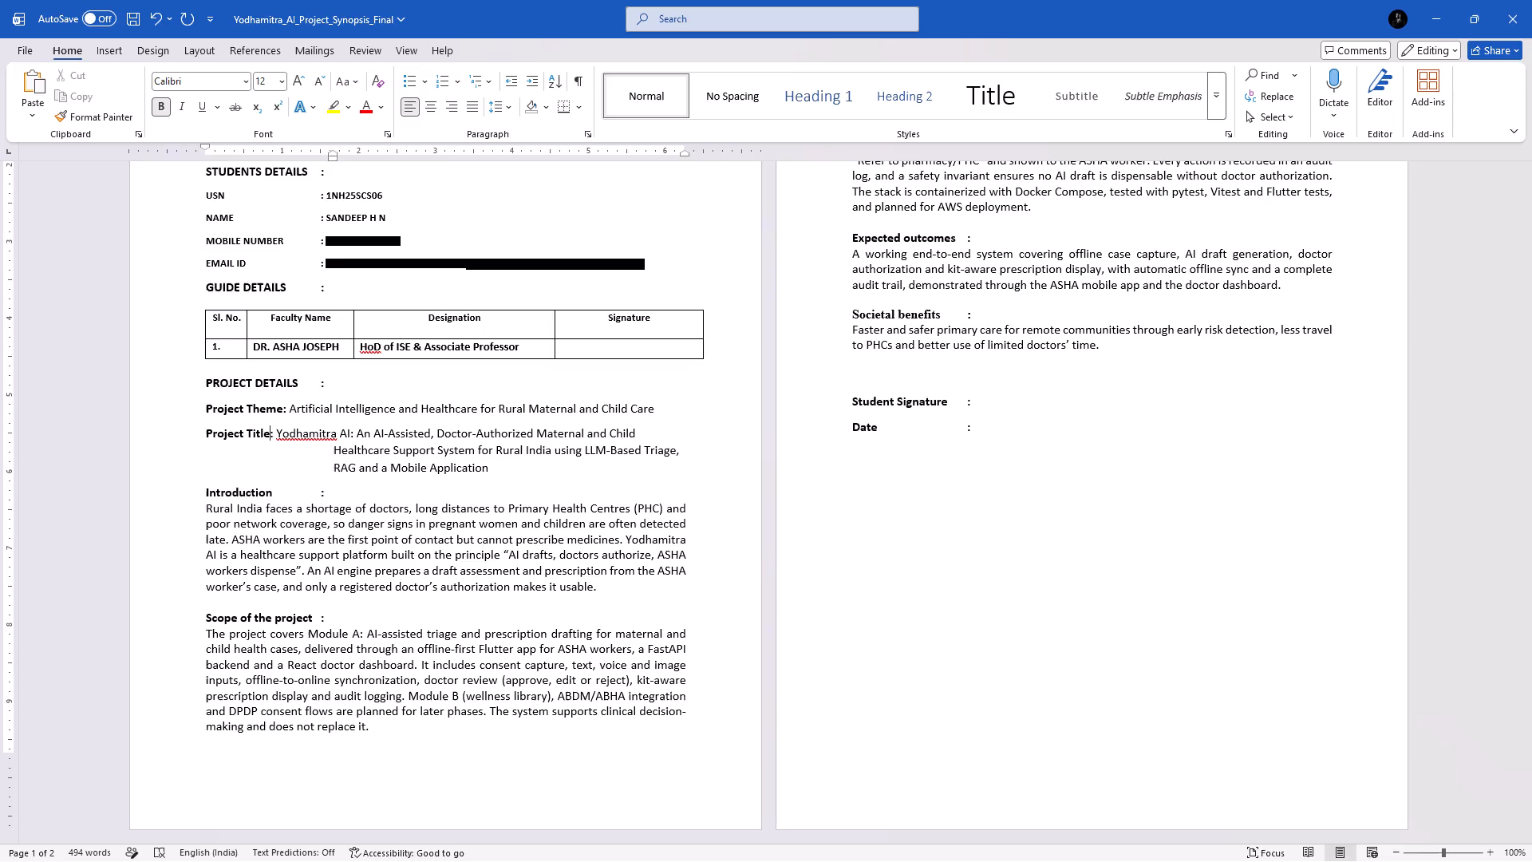
Add an extra space after the Project Title colon, before the title text.
key(Right)
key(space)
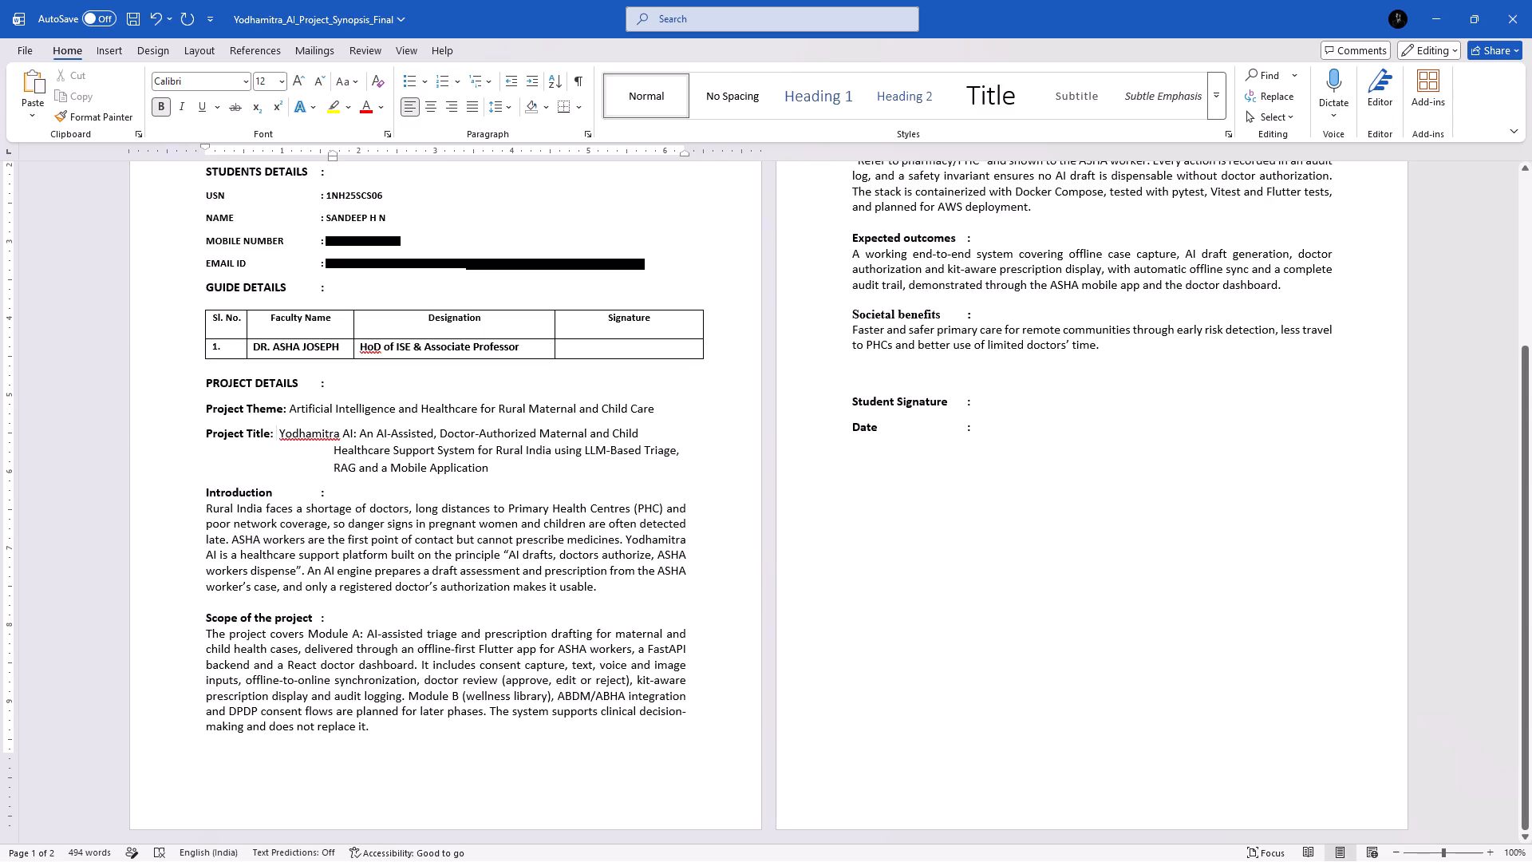
Shorten the gap between the Introduction heading and its colon by one tab.
click(316, 496)
key(BackSpace)
Replace the tab gap before the PROJECT DETAILS colon with a single space.
click(319, 380)
key(BackSpace)
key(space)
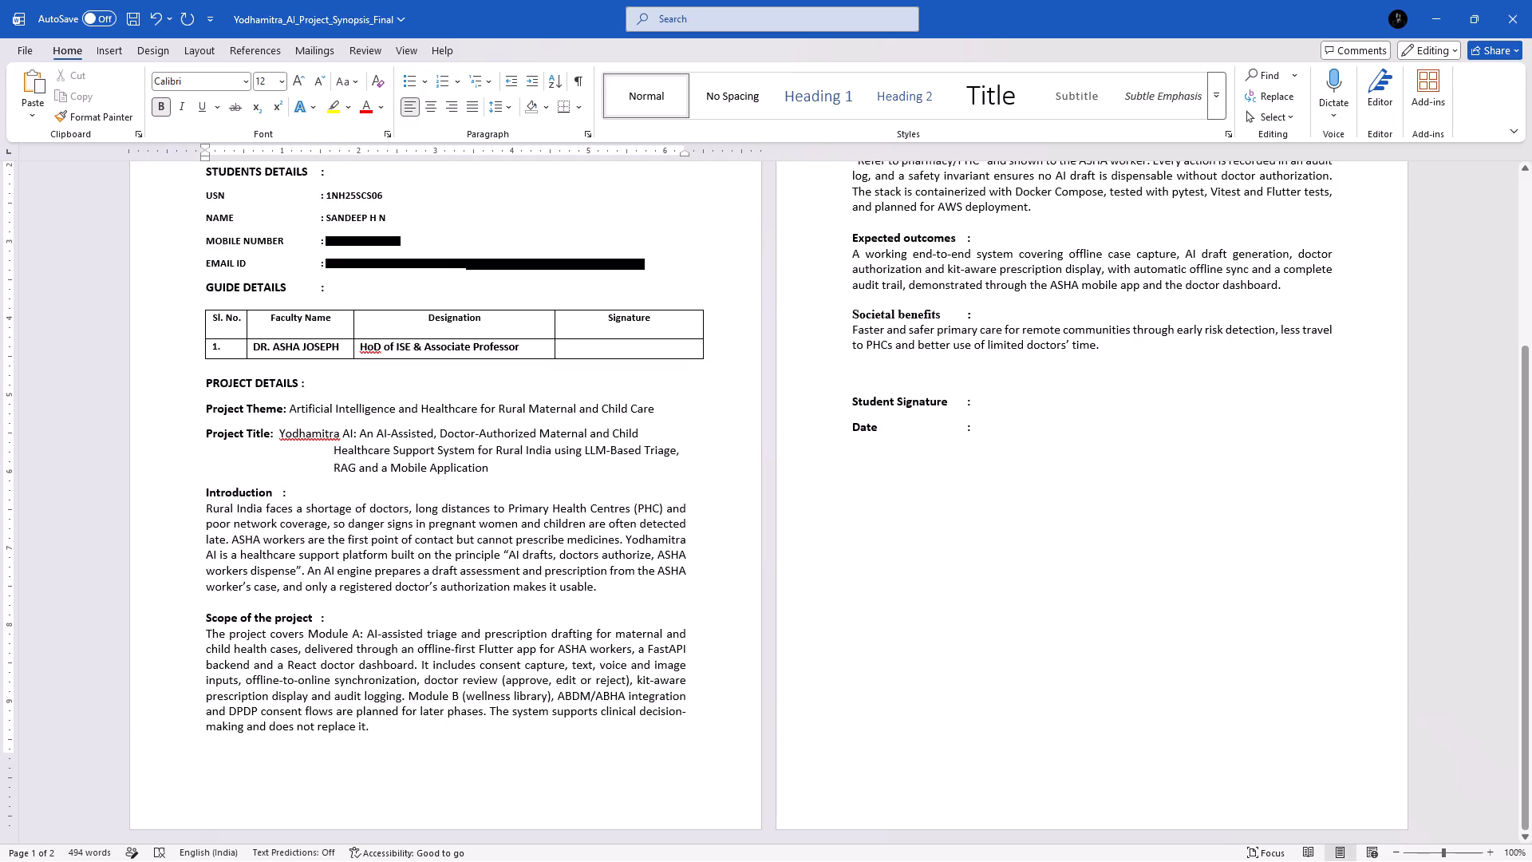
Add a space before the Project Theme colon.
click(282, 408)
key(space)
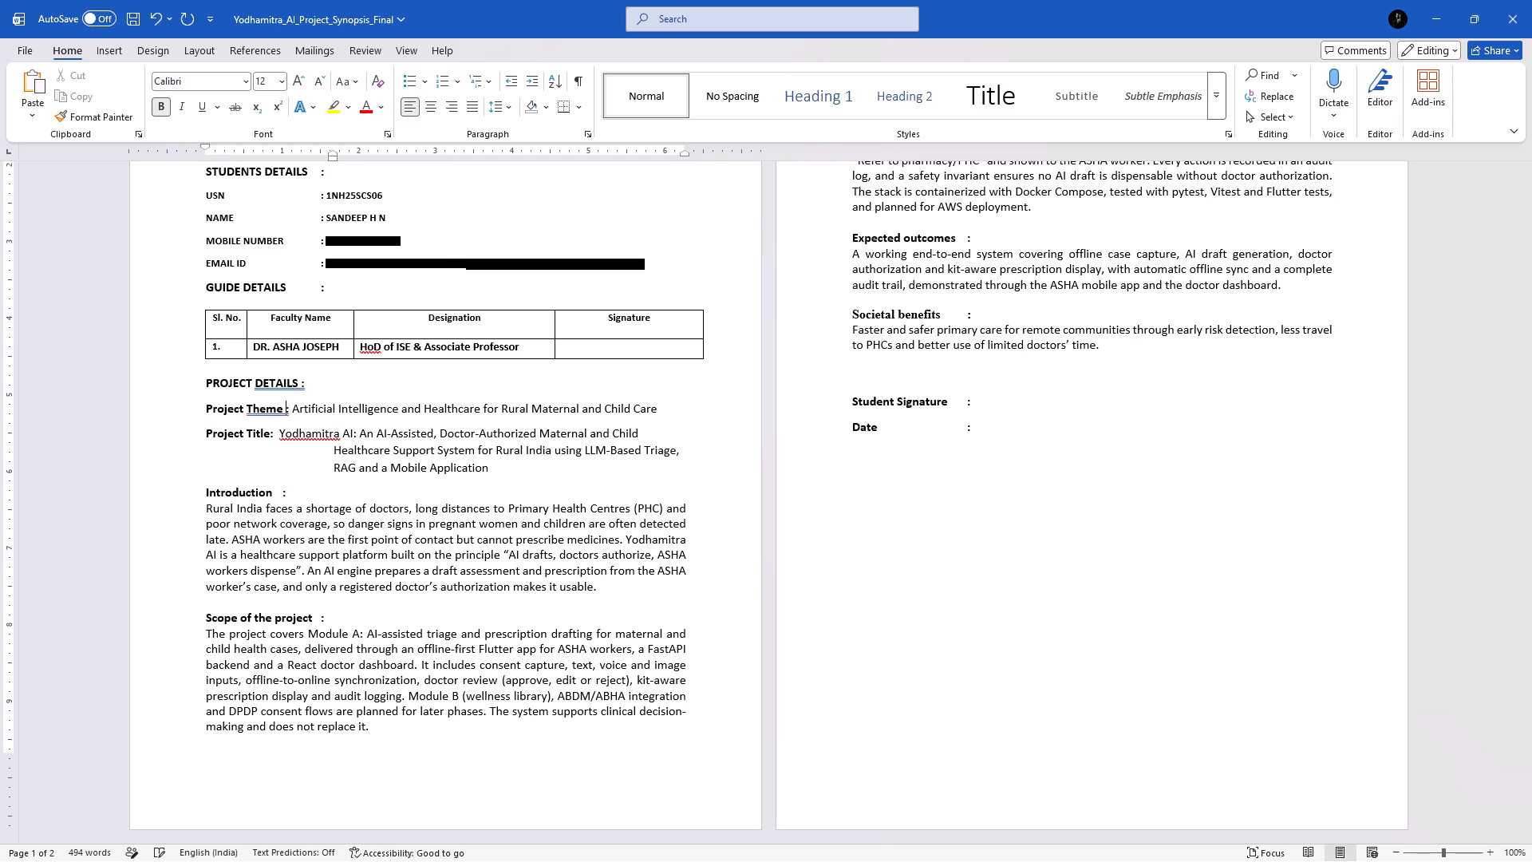
Accept the grammar suggestions that remove the space before the colons of PROJECT DETAILS and Project Theme.
click(285, 388)
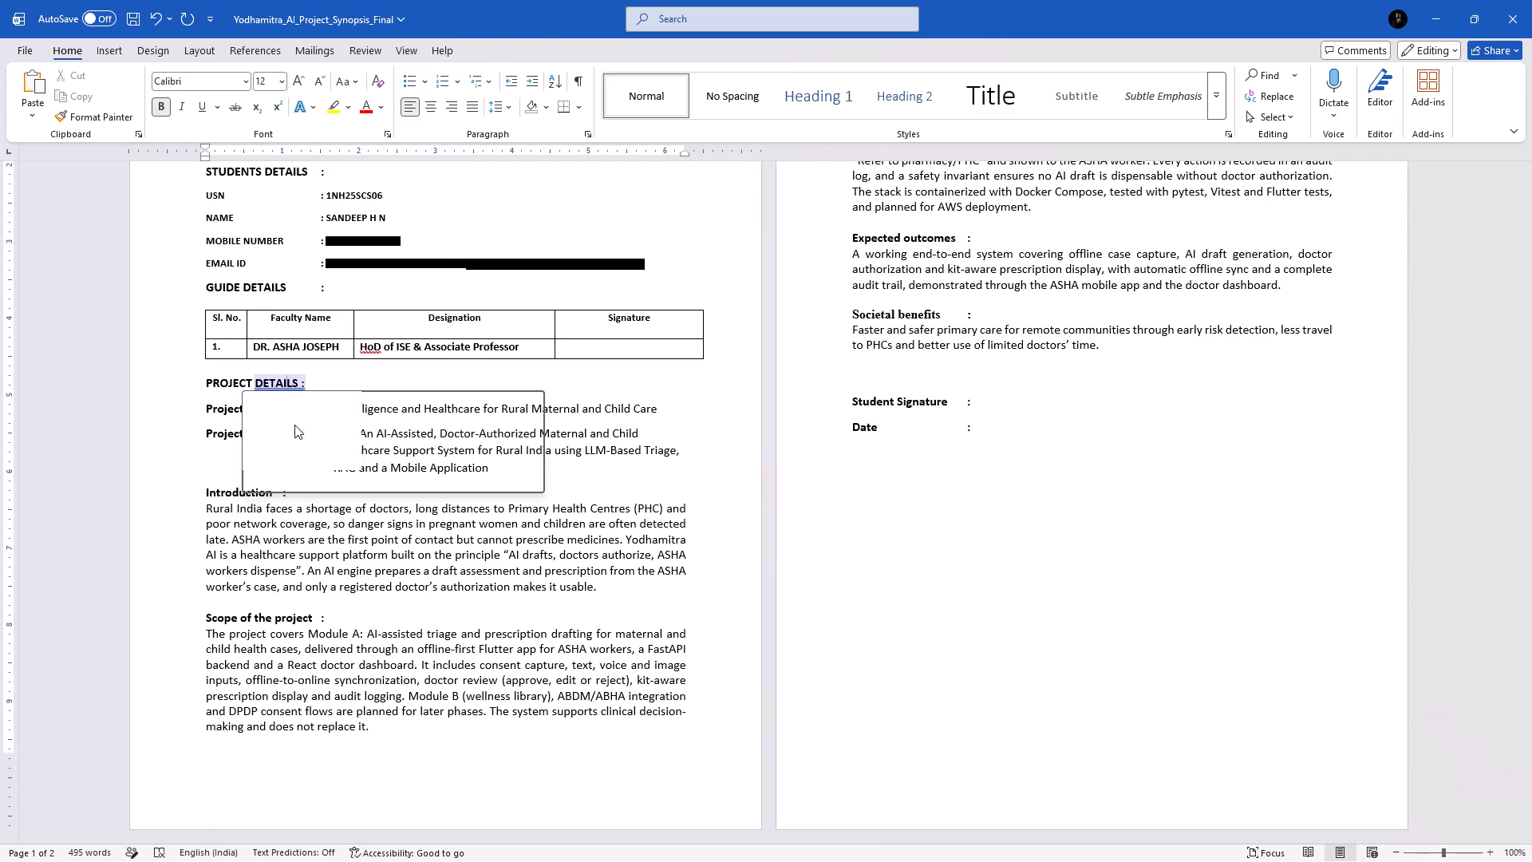
click(298, 443)
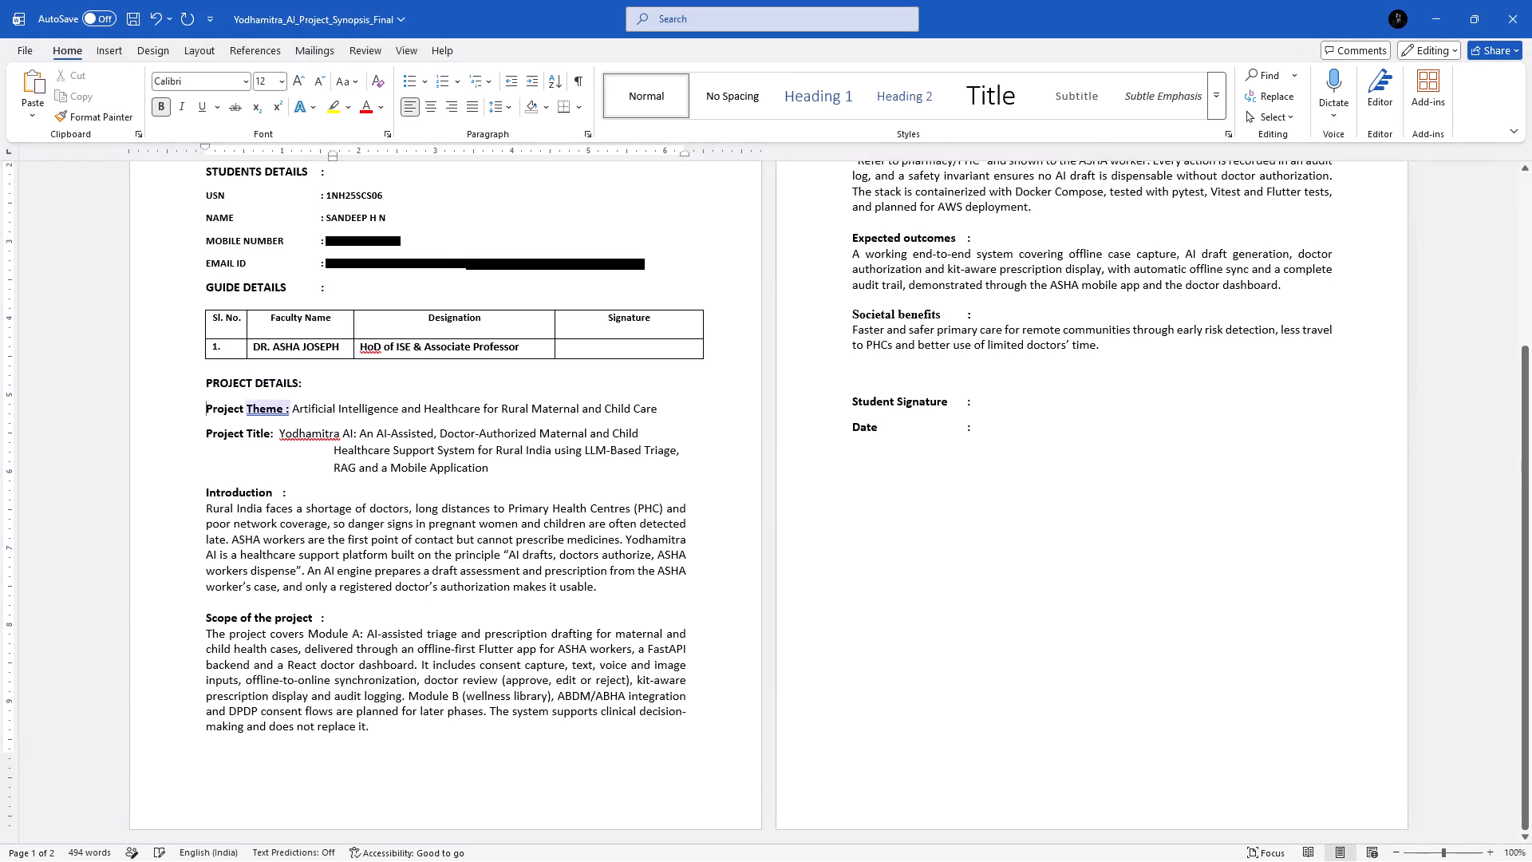
click(276, 403)
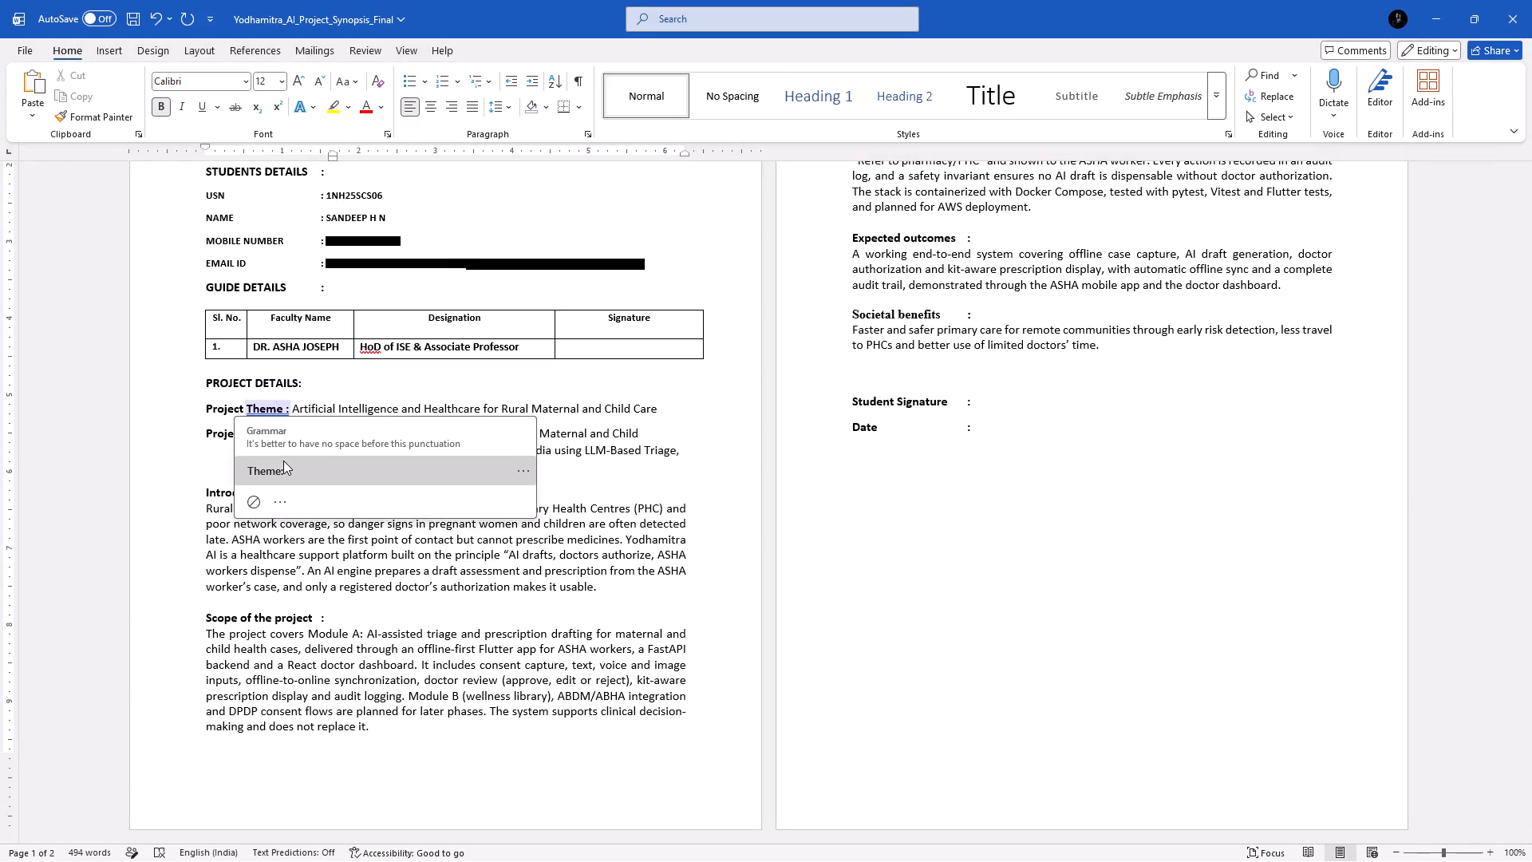
click(283, 461)
Shorten the gap between the Methodology heading and its colon by one tab.
scroll(350, 583, down, 1)
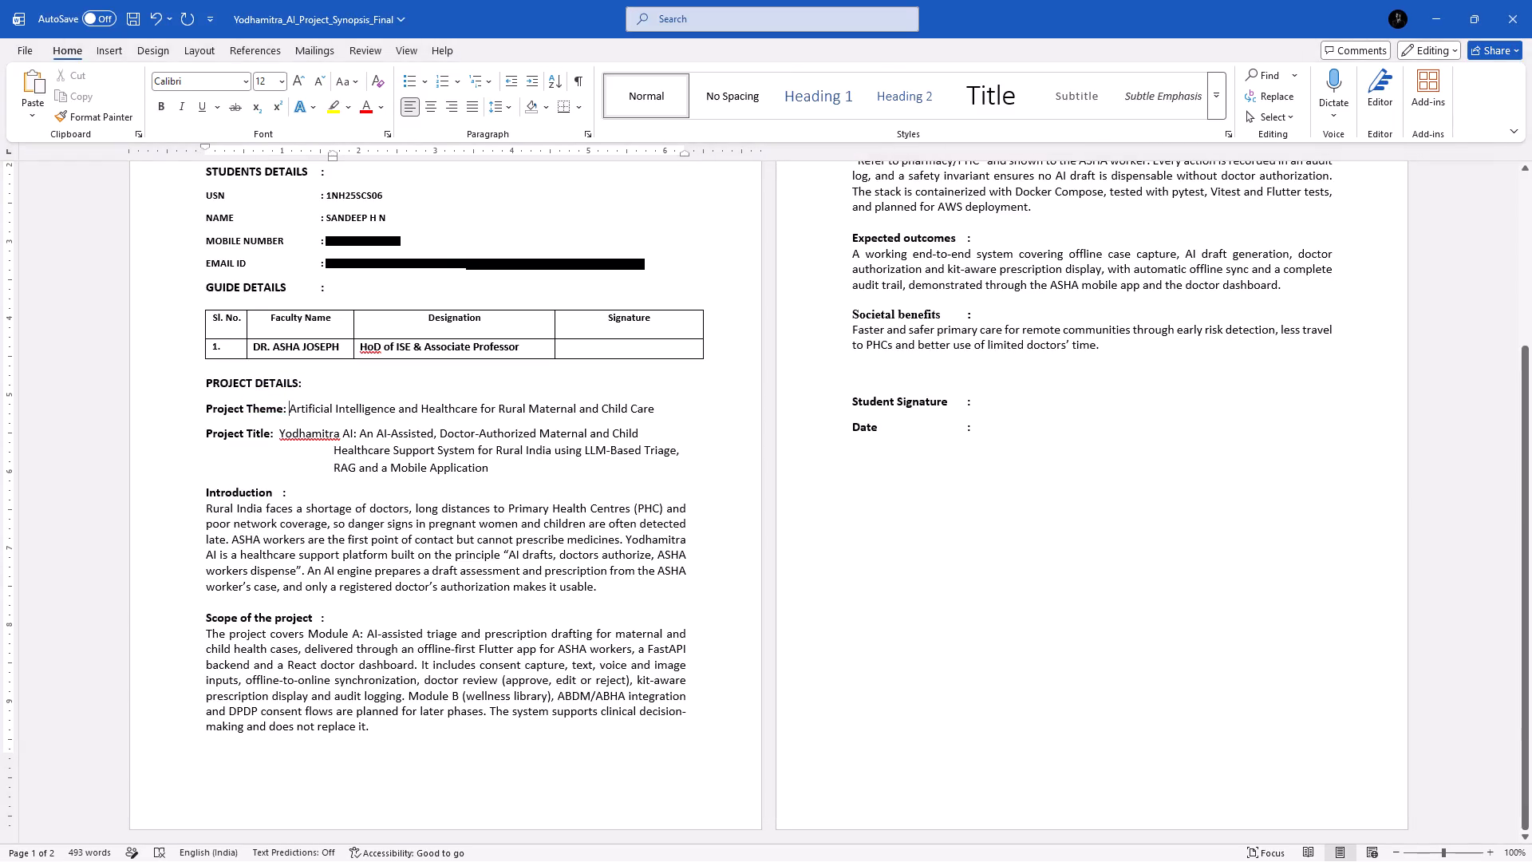
scroll(484, 495, up, 2)
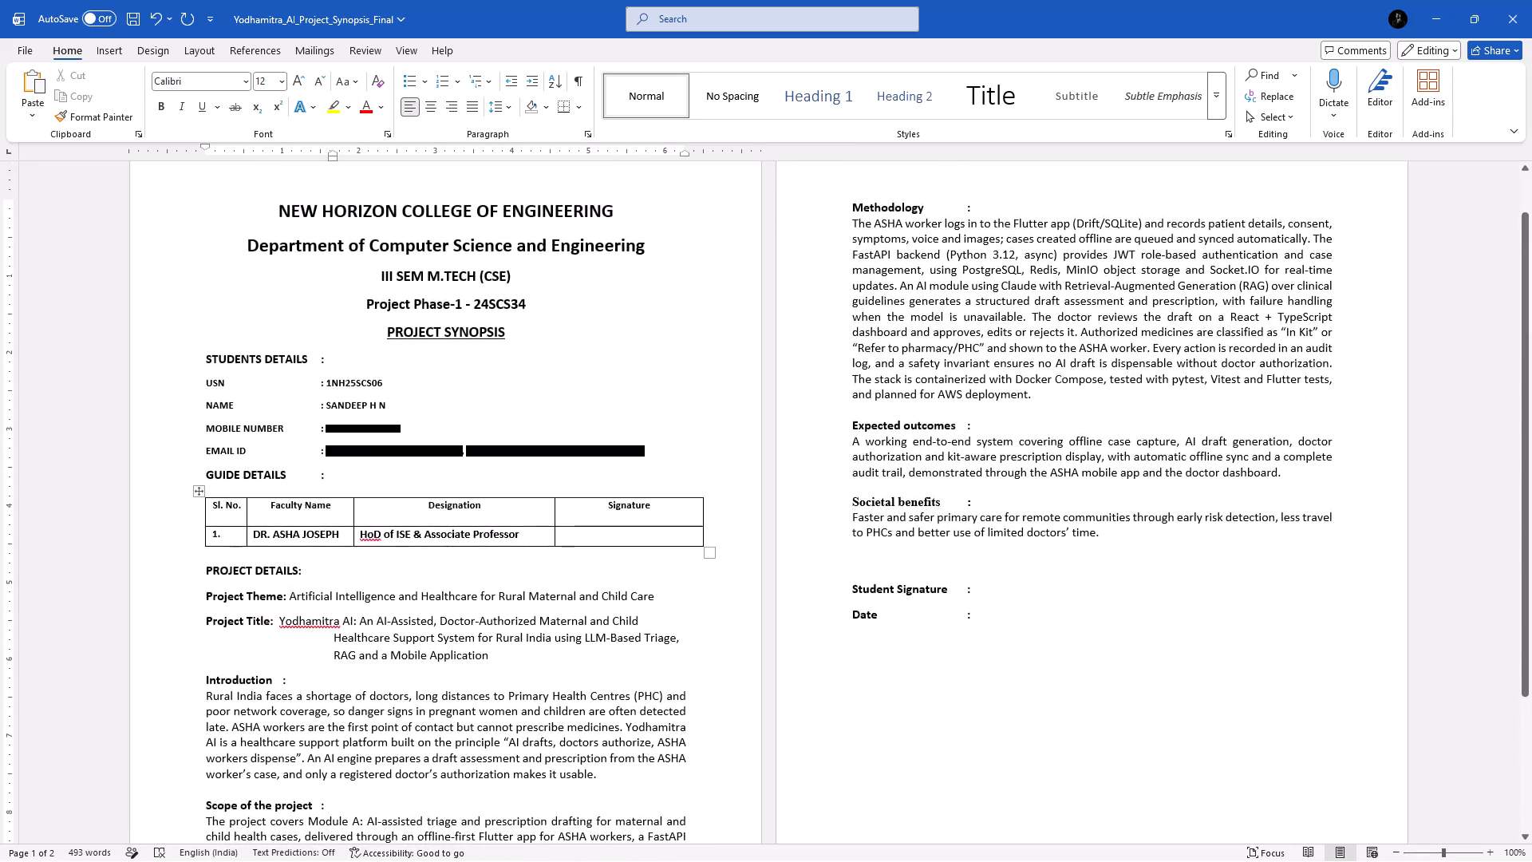
click(962, 209)
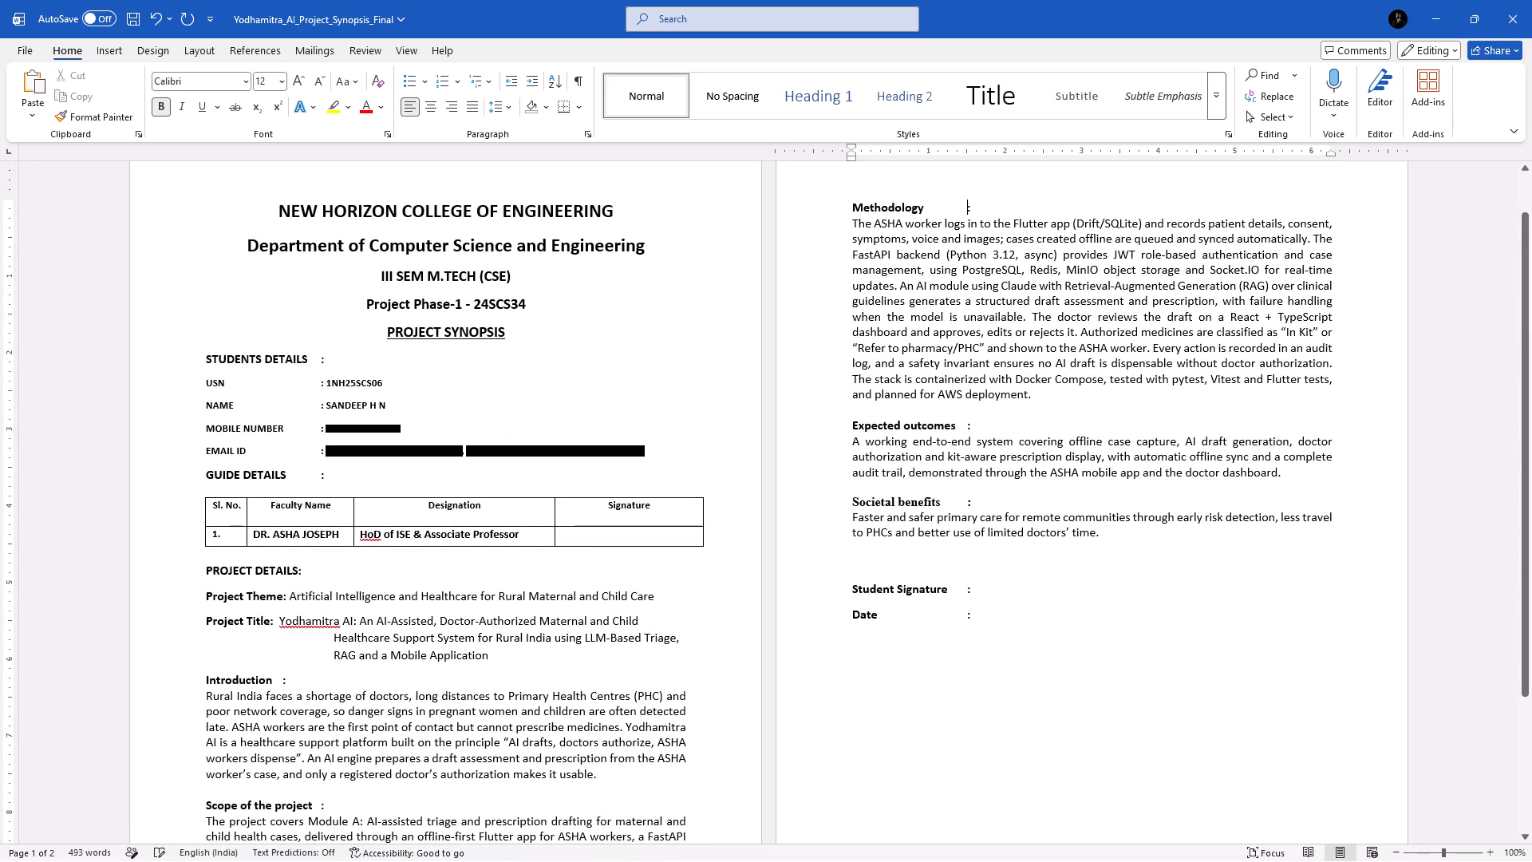
key(BackSpace)
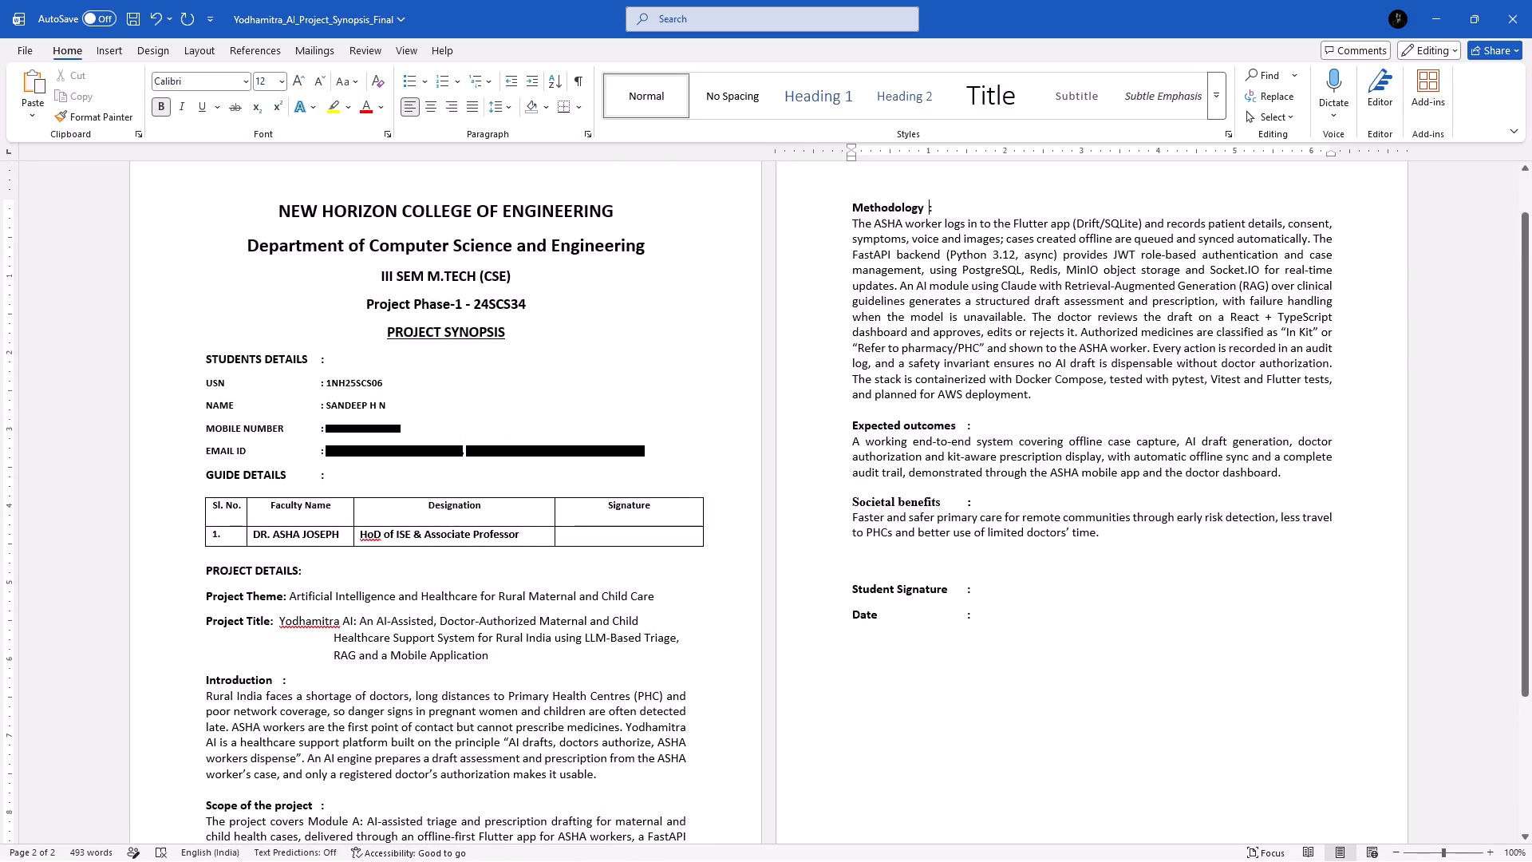
Replace the tab gap before the GUIDE DETAILS colon with two spaces.
scroll(969, 536, down, 3)
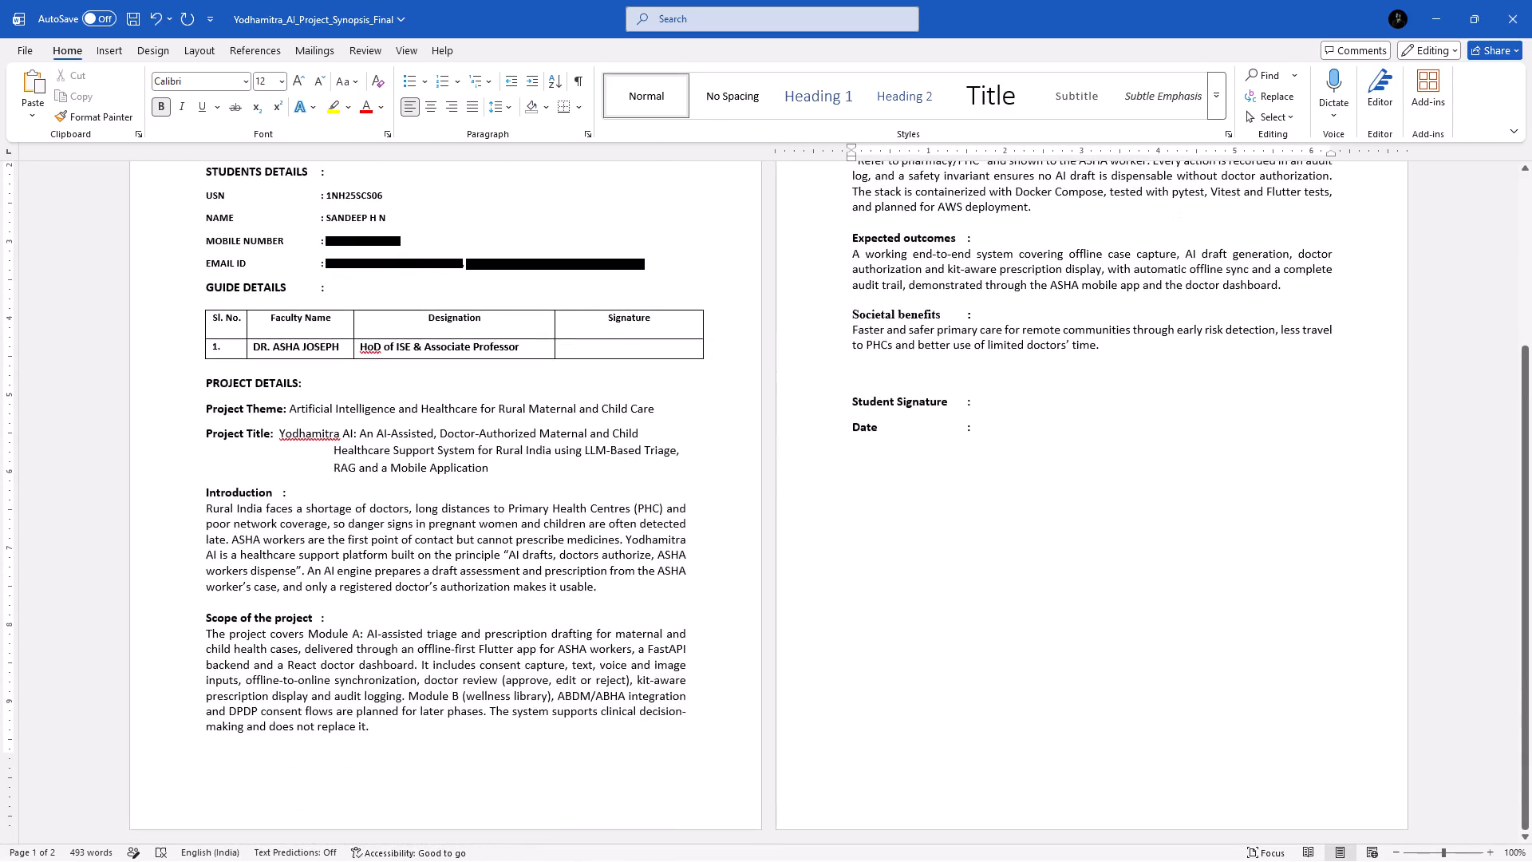
scroll(969, 536, up, 1)
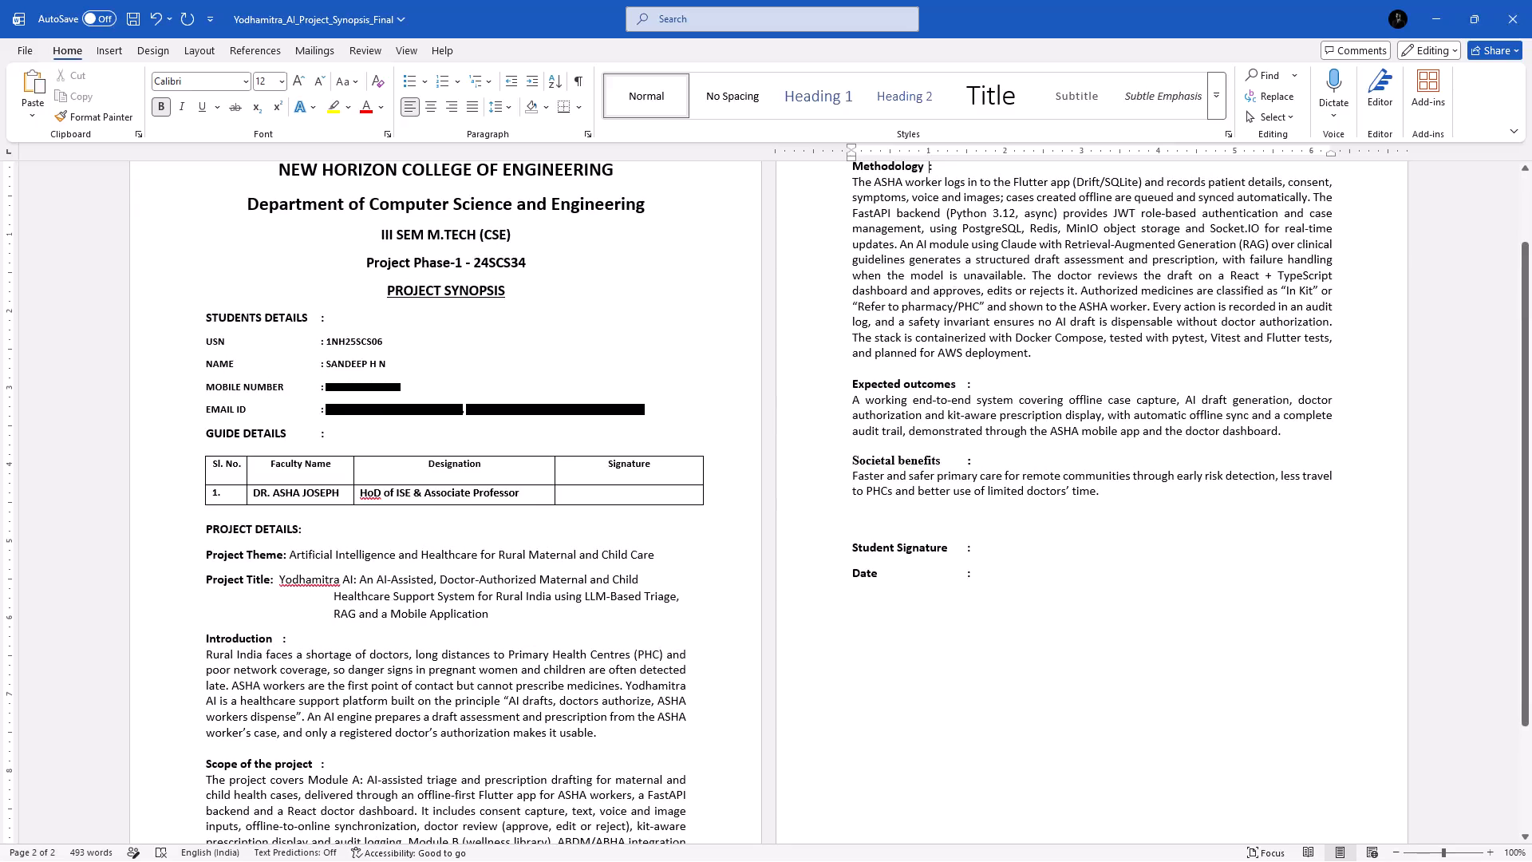
click(319, 436)
key(BackSpace)
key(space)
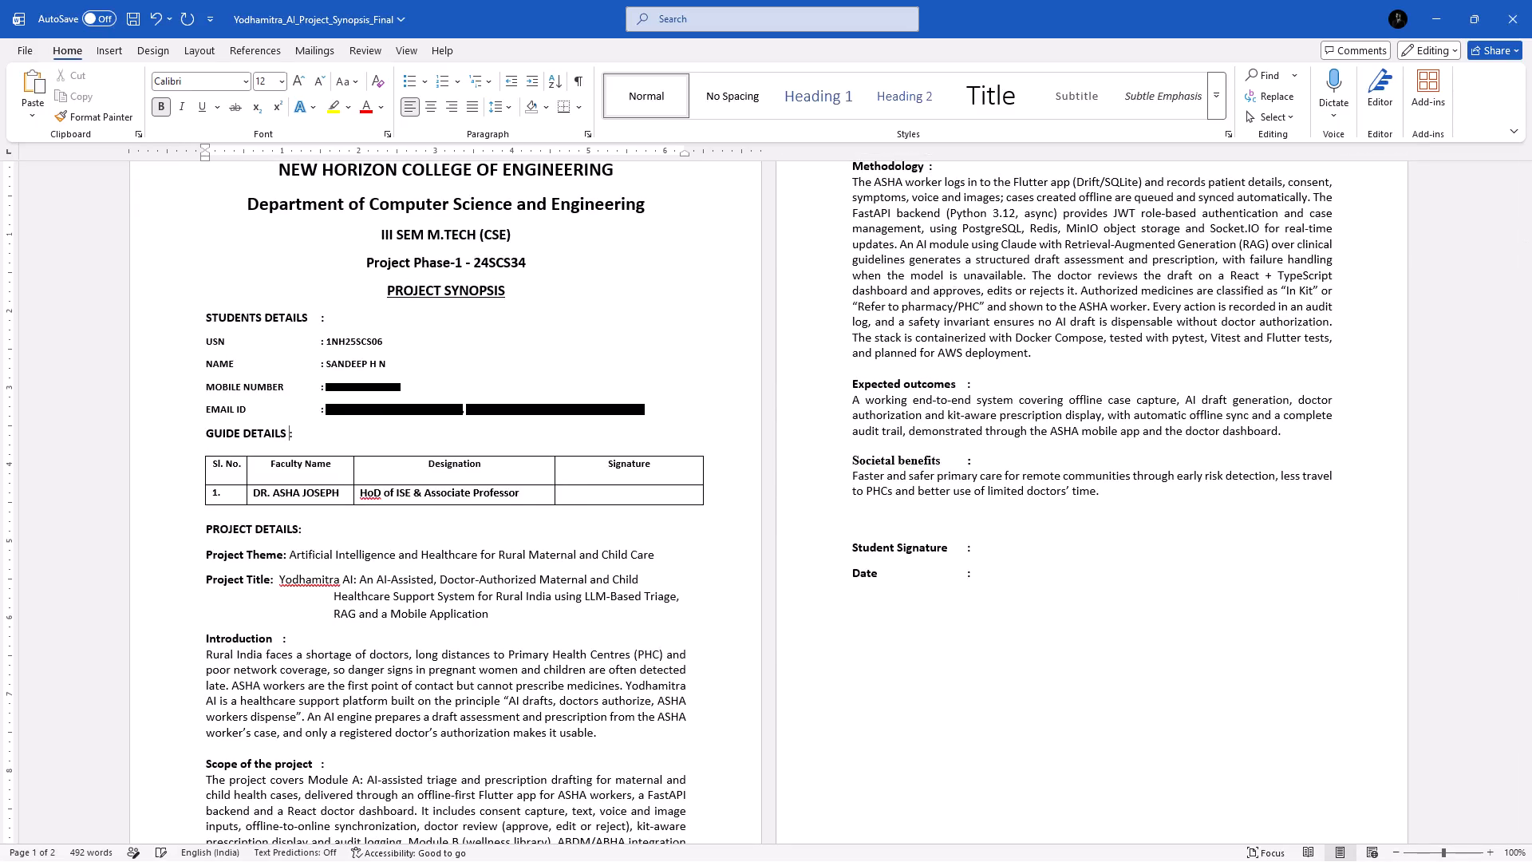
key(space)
Save the synopsis with the tightened heading and label colons.
scroll(319, 436, up, 1)
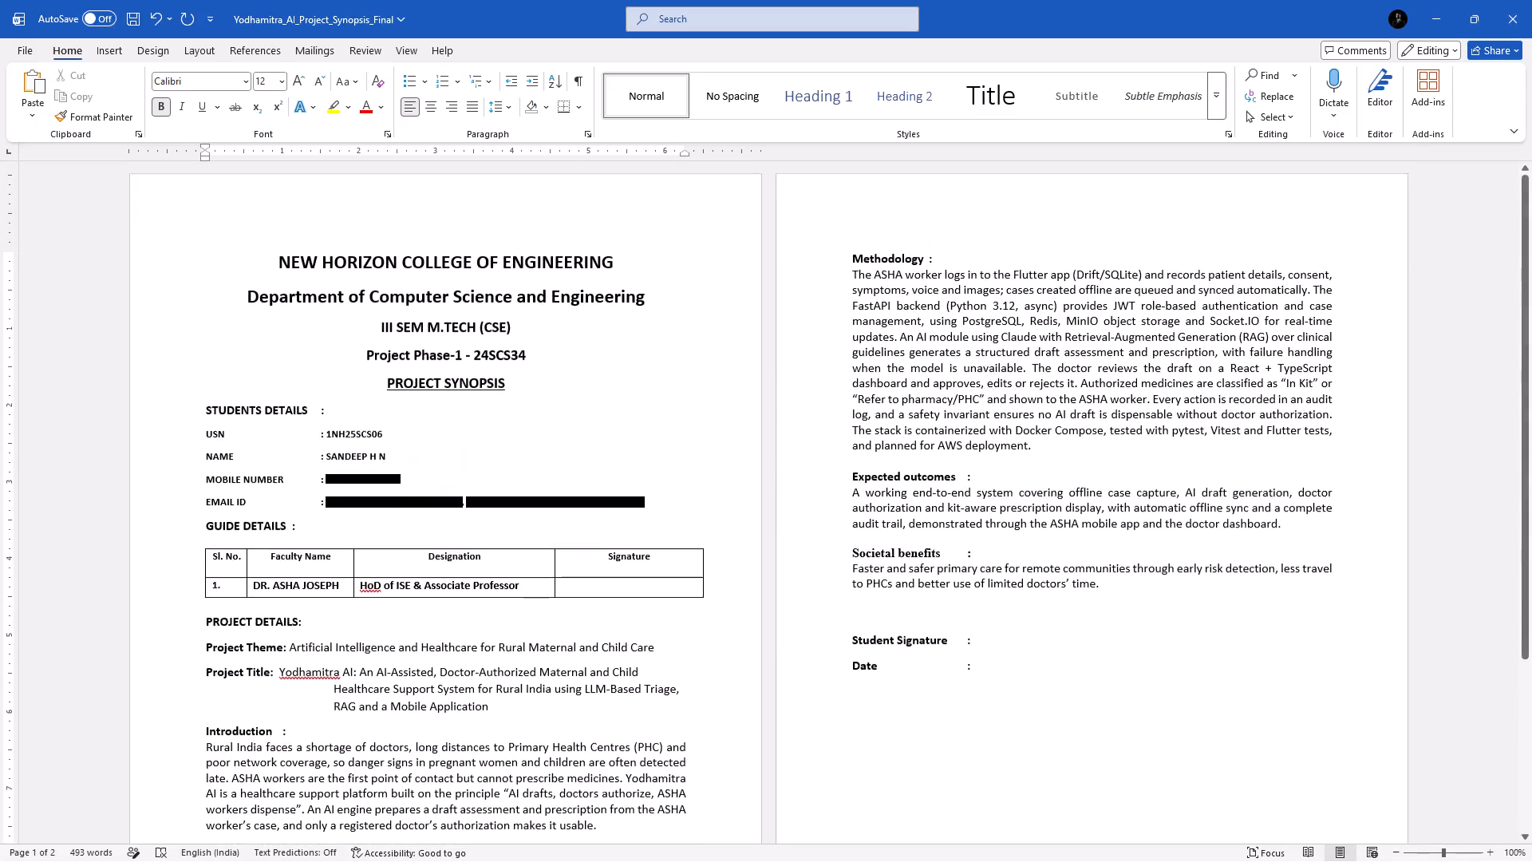
scroll(319, 436, up, 1)
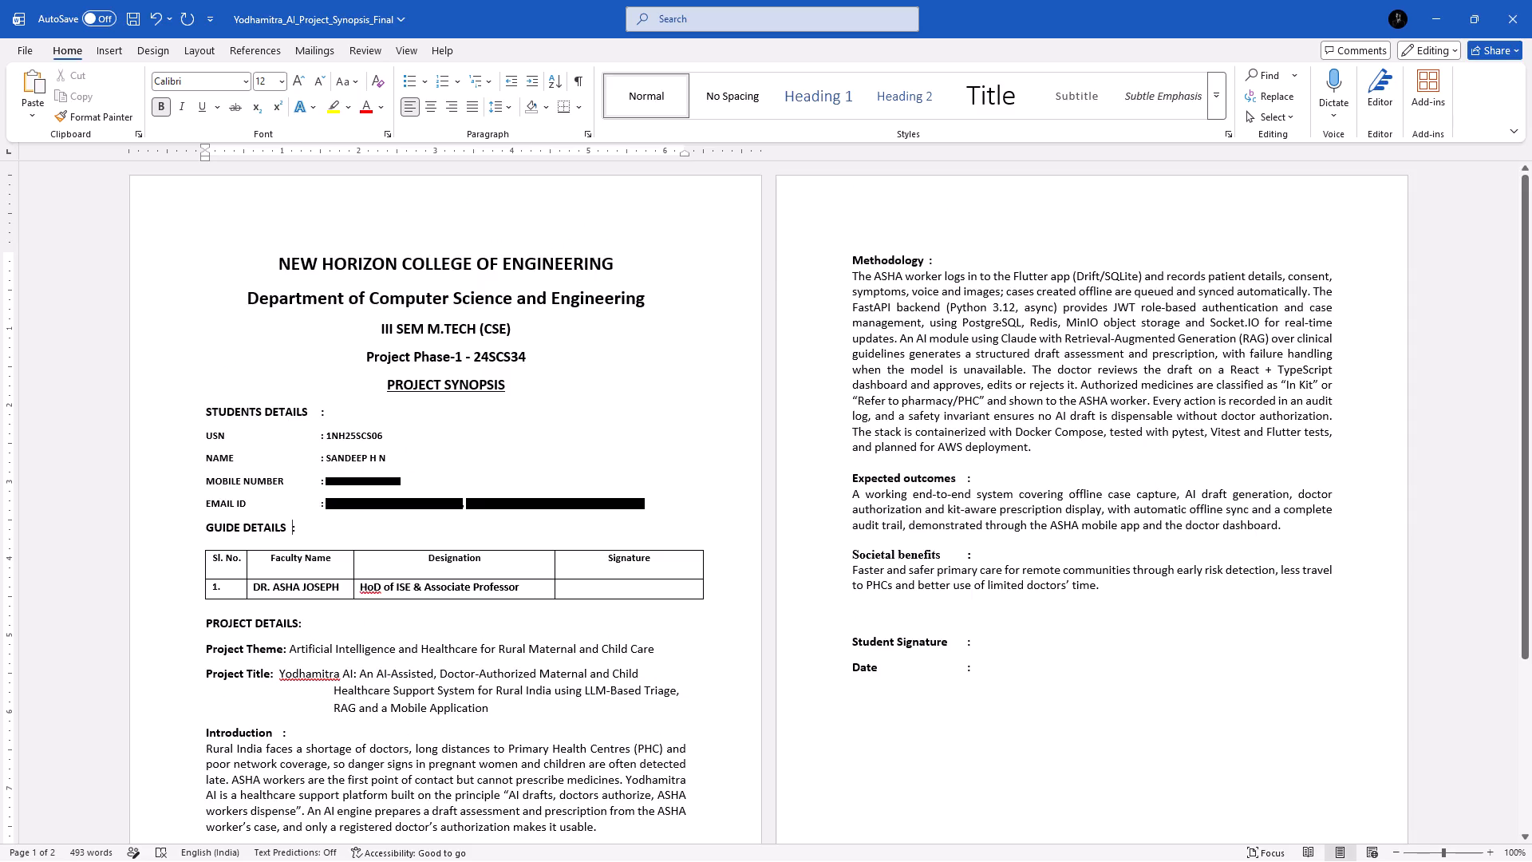
key(ctrl+s)
key(ctrl+s)
key(ctrl+s)
key(ctrl+s)
key(ctrl+s)
key(ctrl+s)
key(ctrl+s)
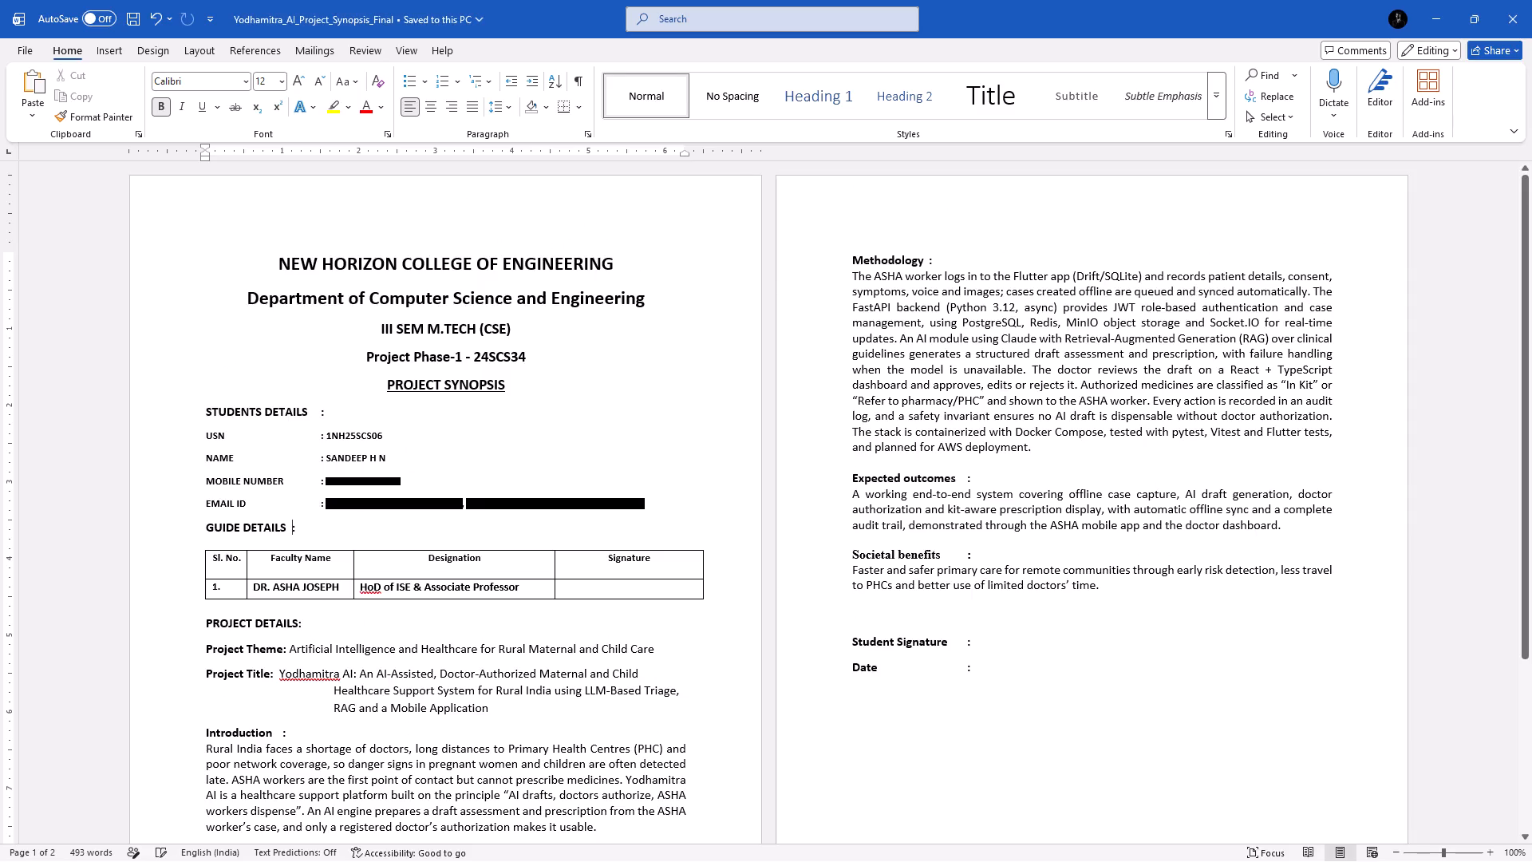
Print one copy of the whole synopsis with the Microsoft Print to PDF printer.
click(21, 55)
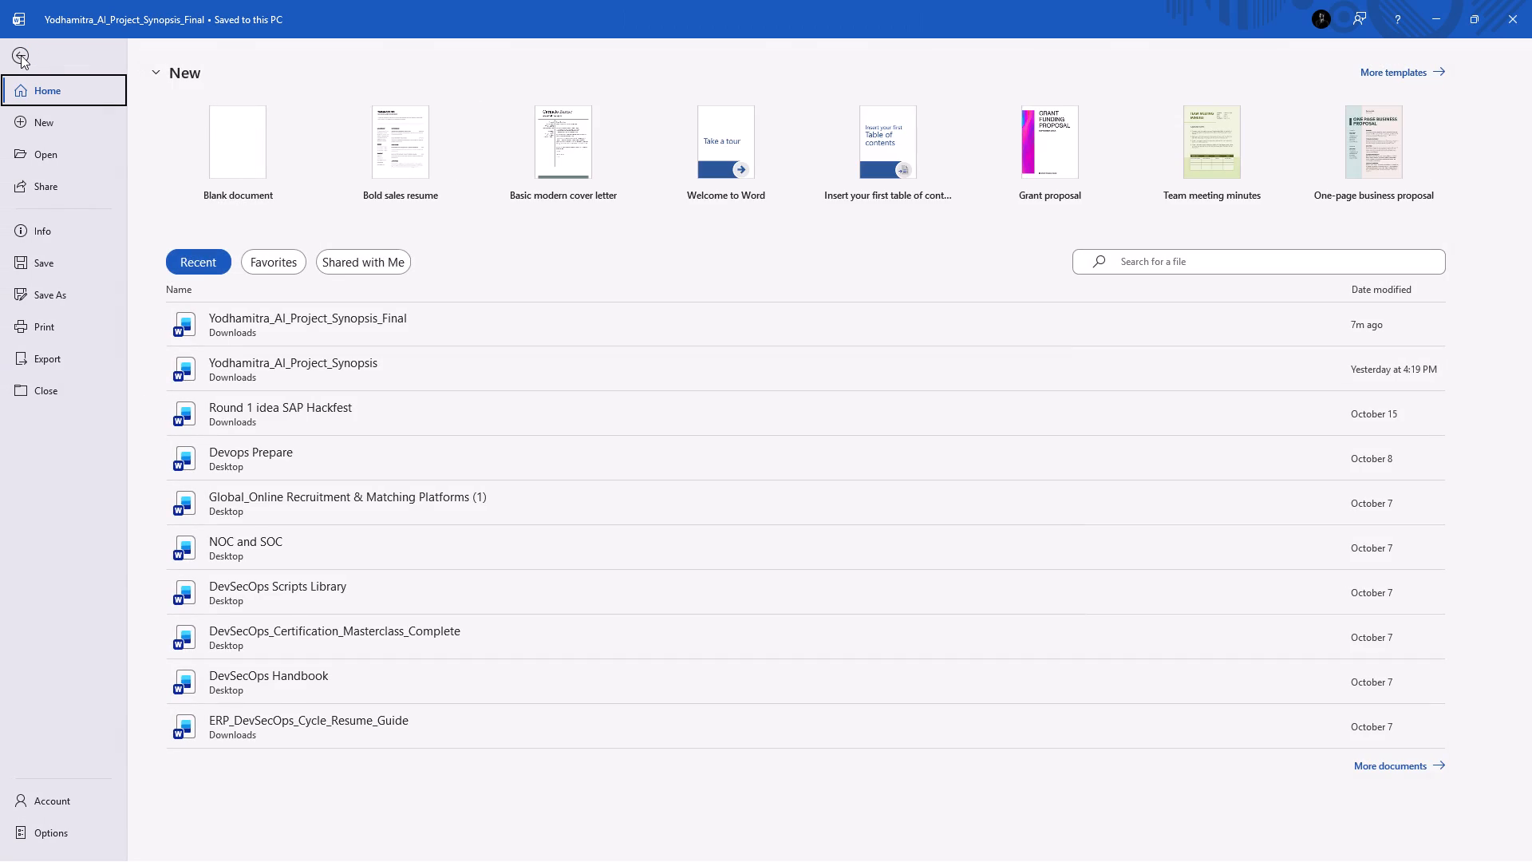
click(41, 324)
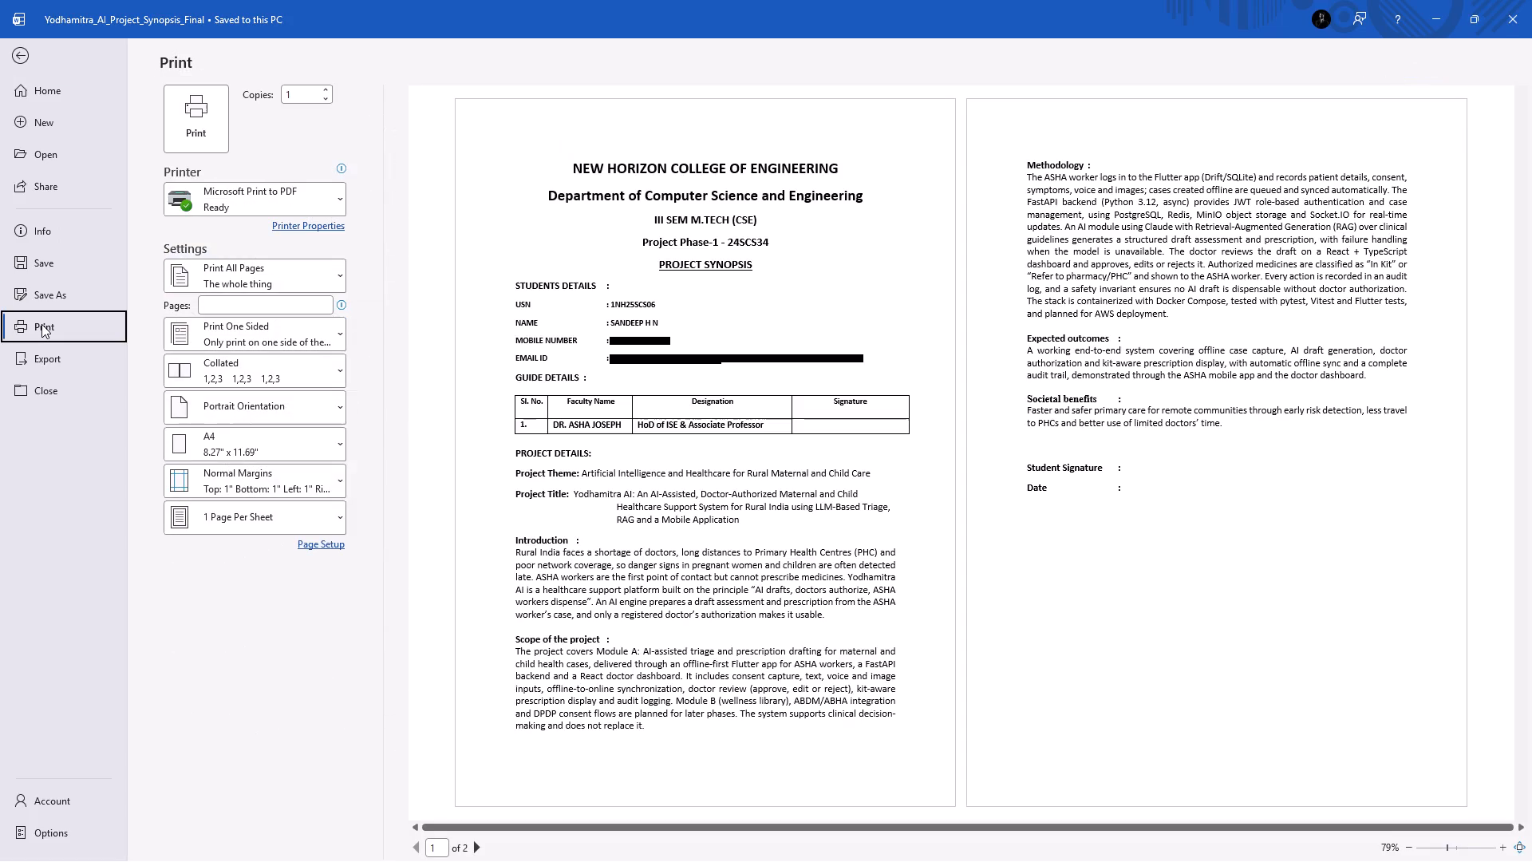
click(182, 126)
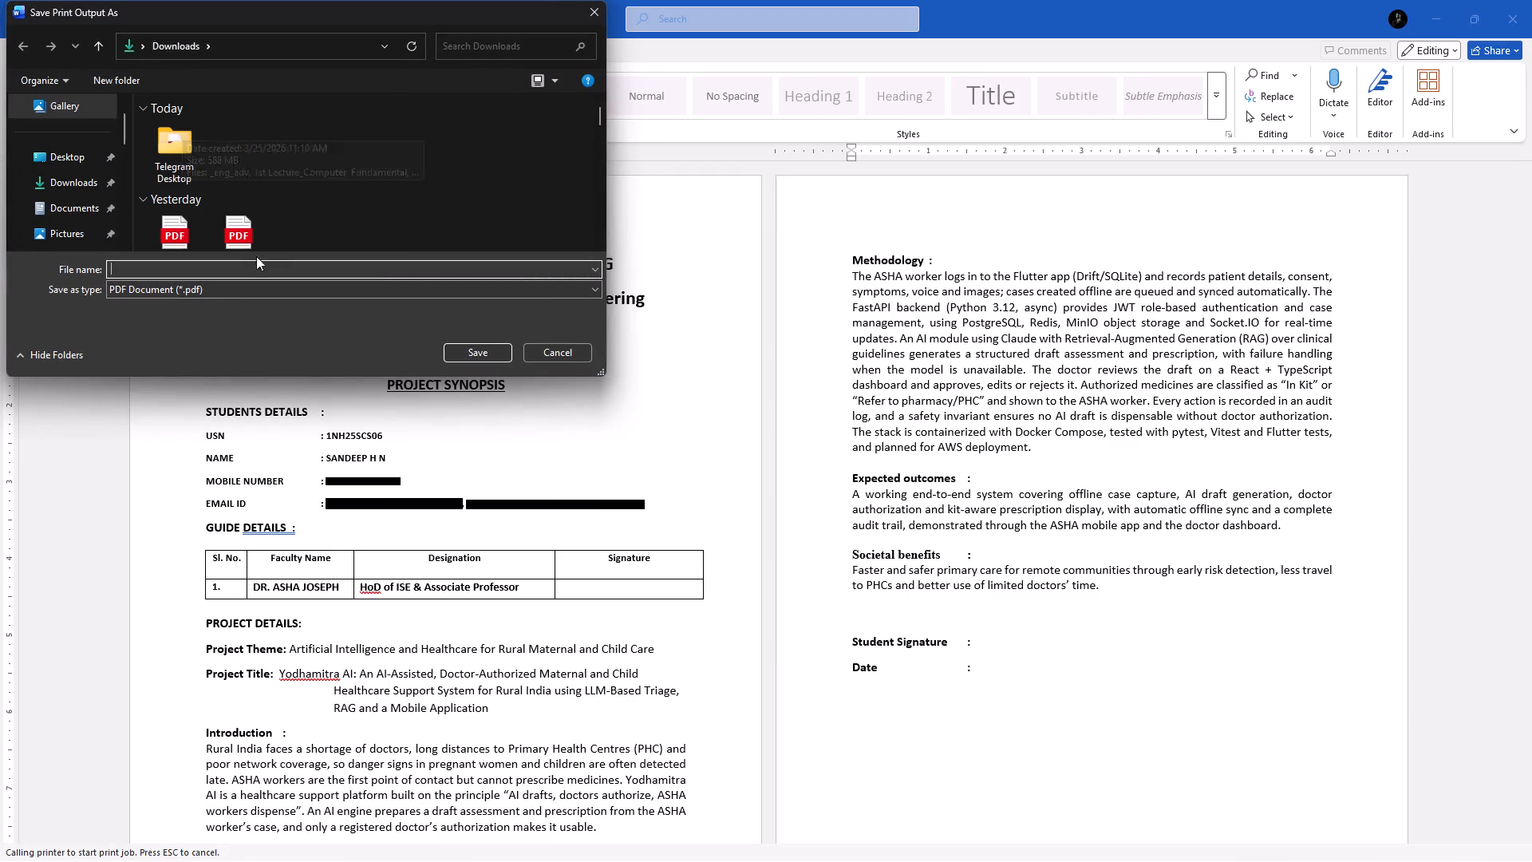
Name the PDF print output "Yodhamithra_final synopsis" in the Downloads folder.
click(236, 267)
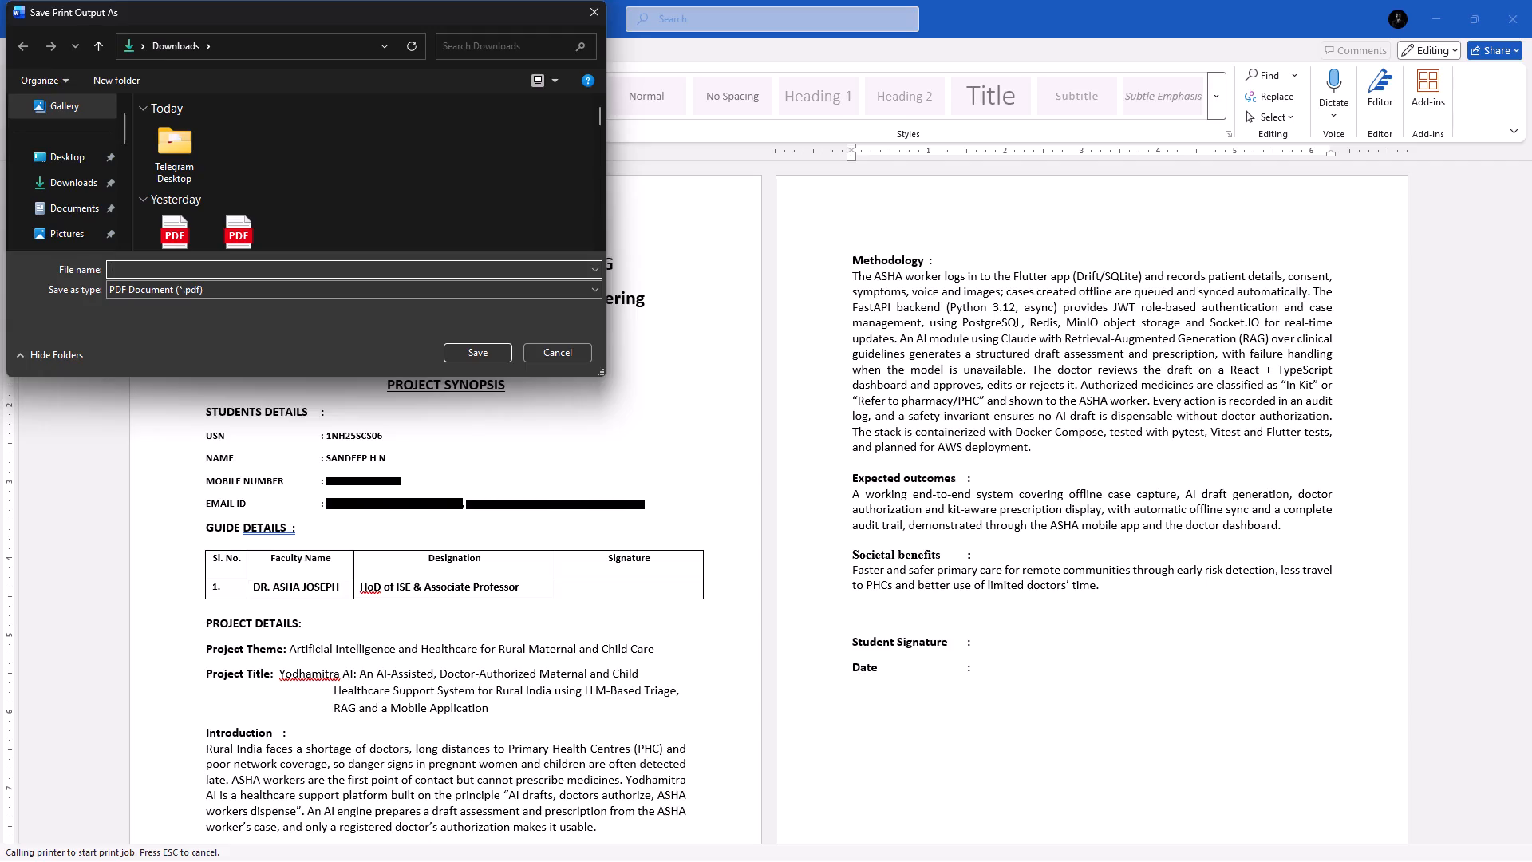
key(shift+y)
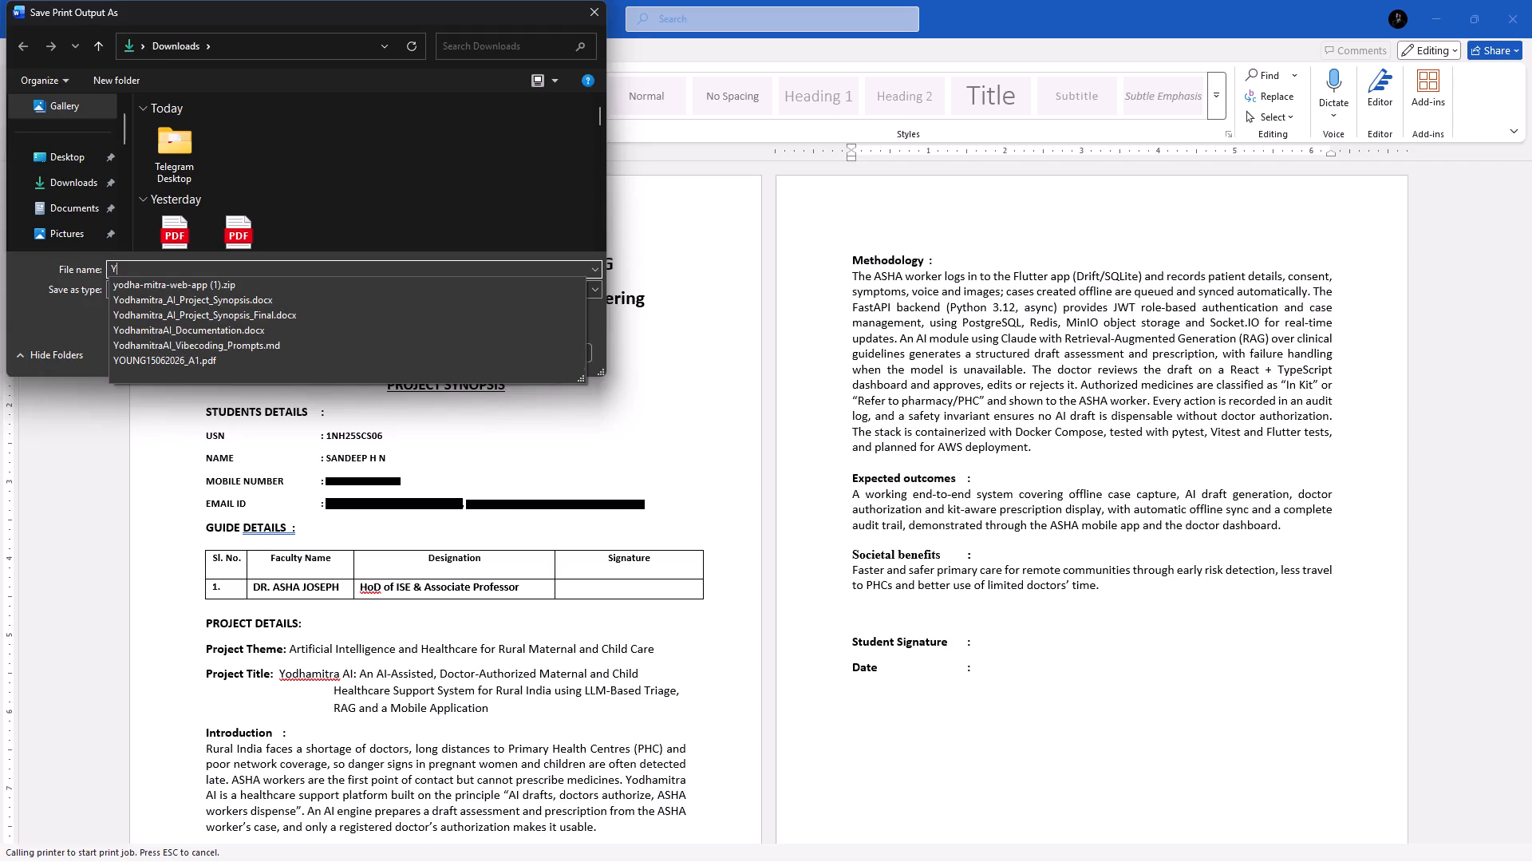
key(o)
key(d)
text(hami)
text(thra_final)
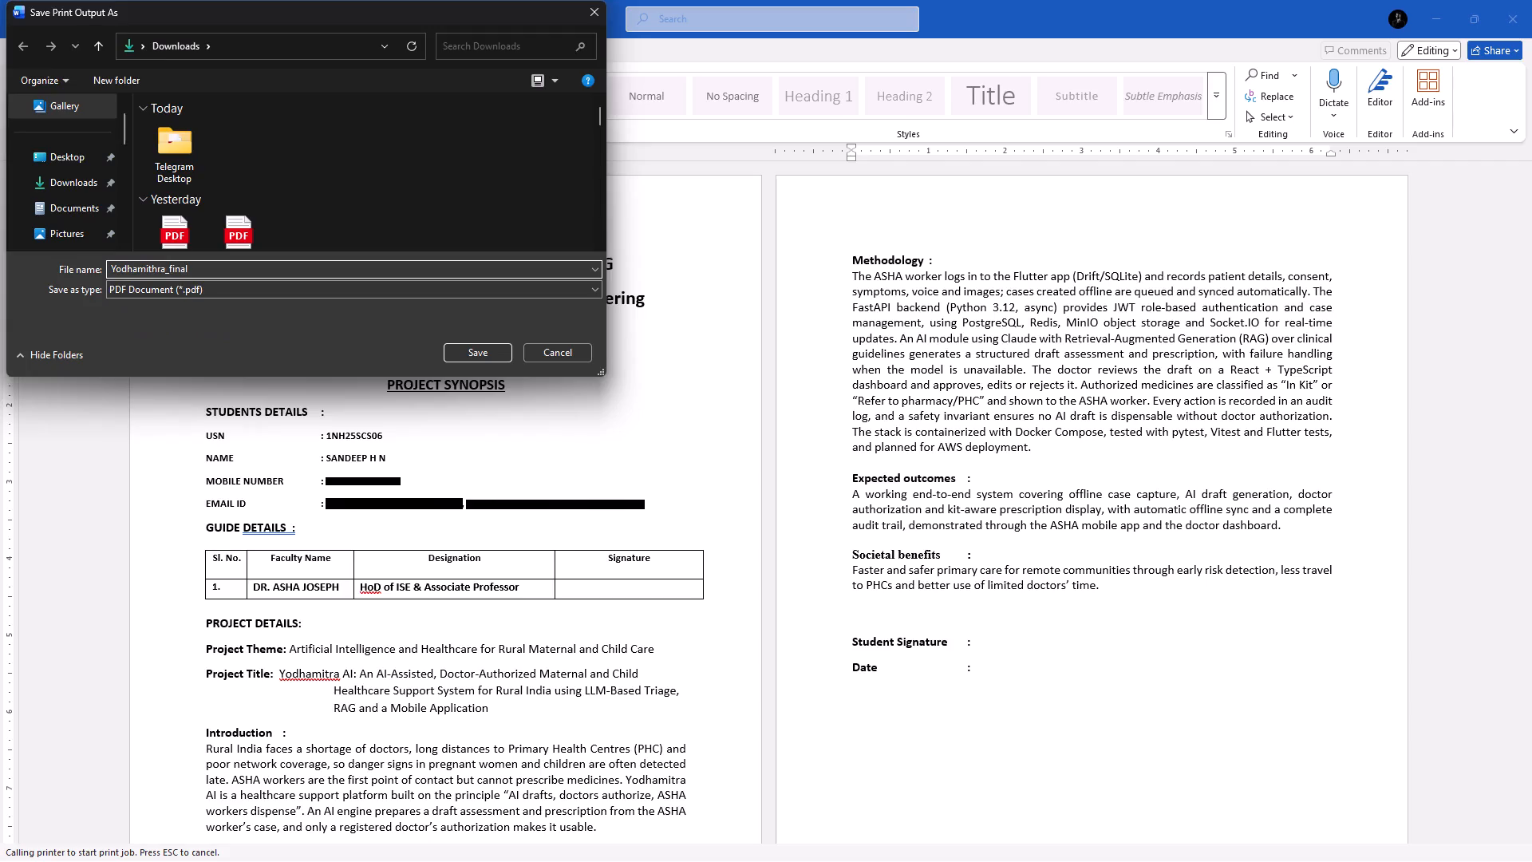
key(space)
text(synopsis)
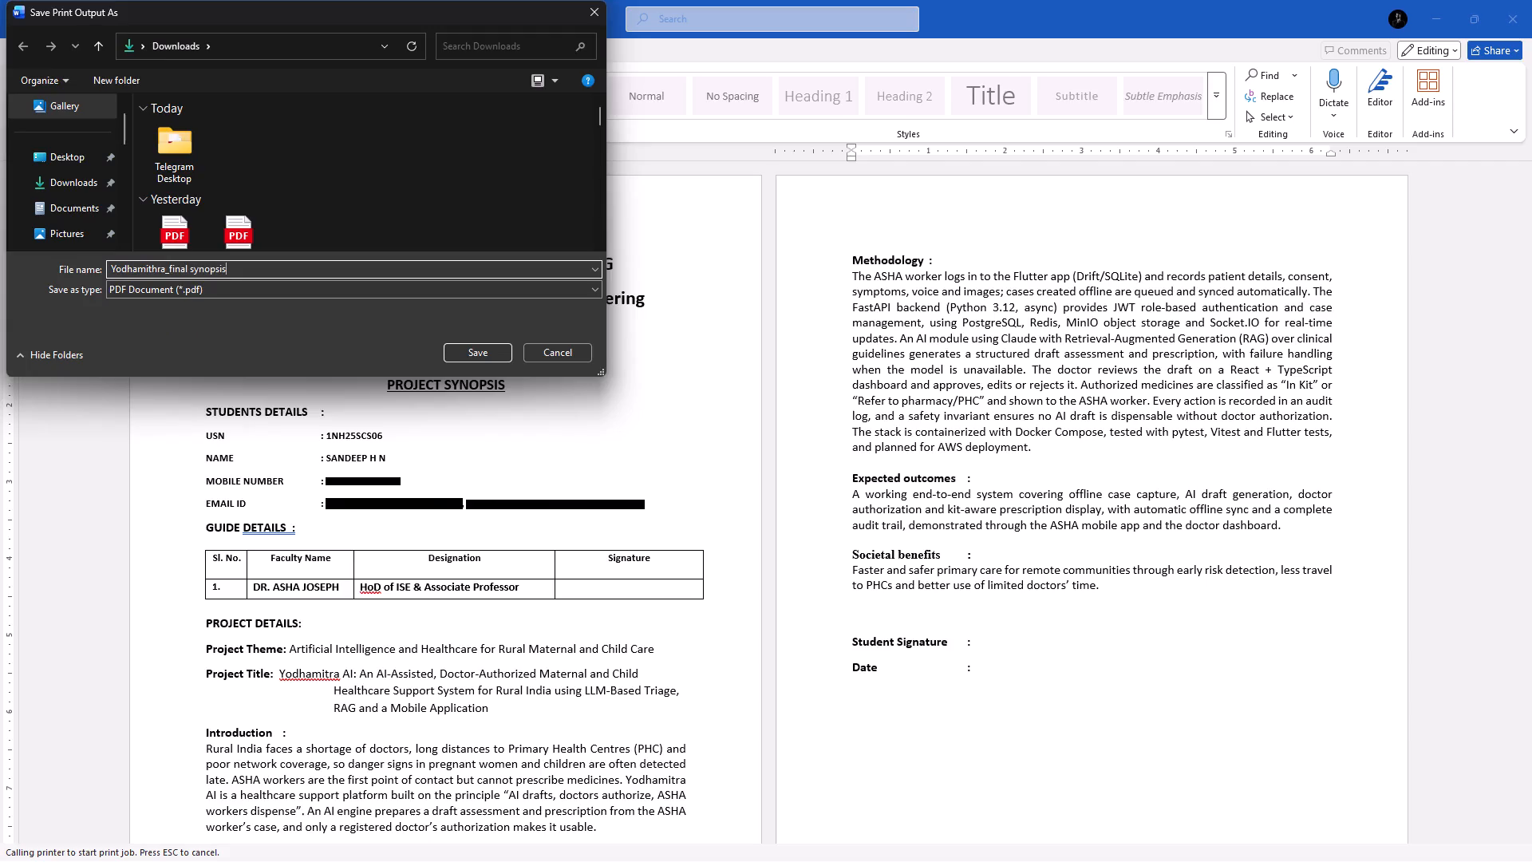
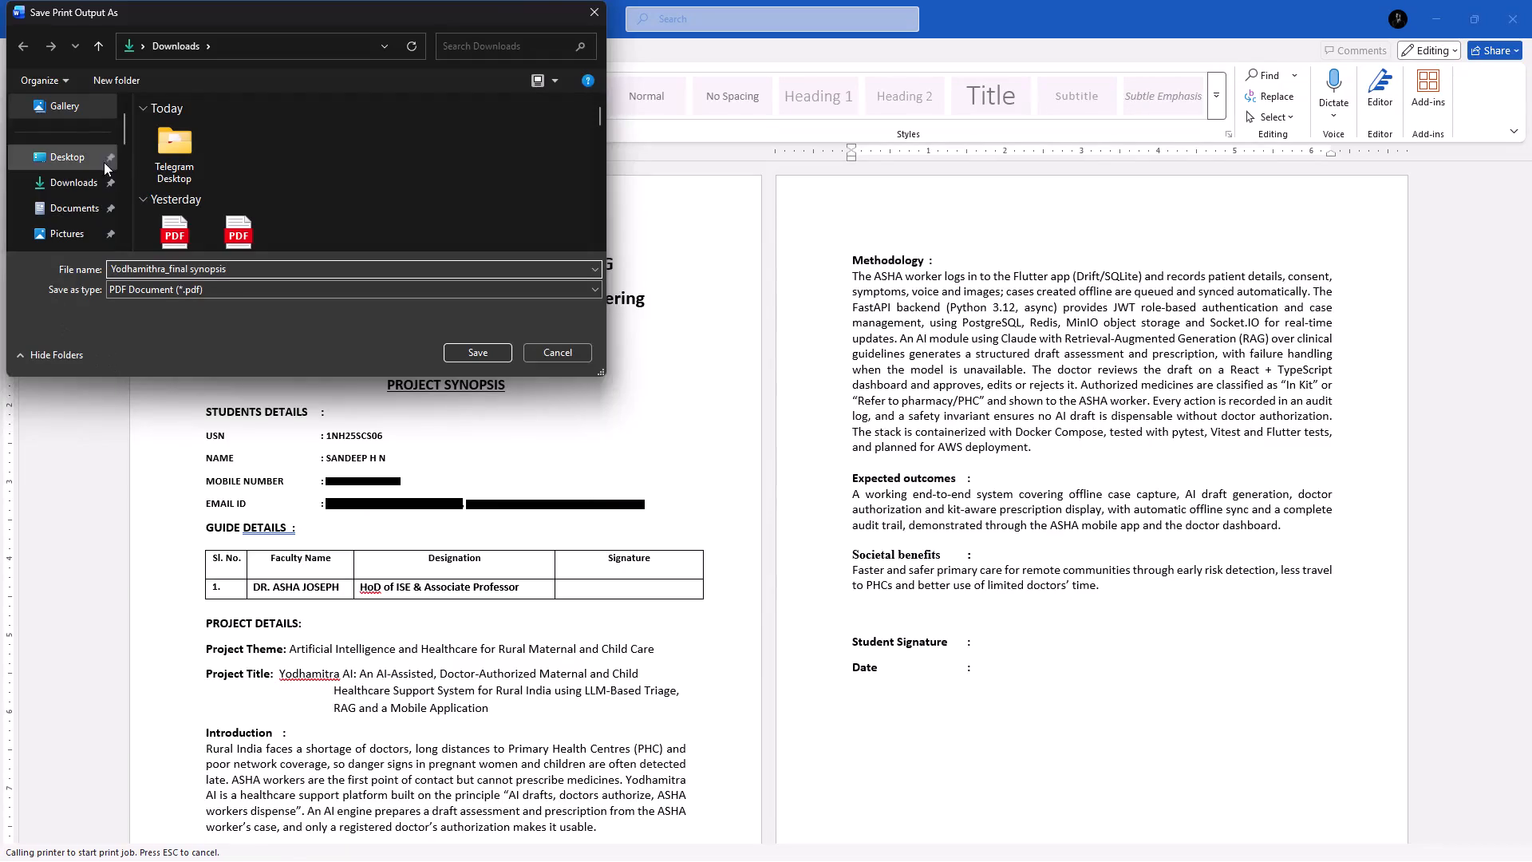
Save the PDF print output of the synopsis in the Downloads folder.
click(81, 177)
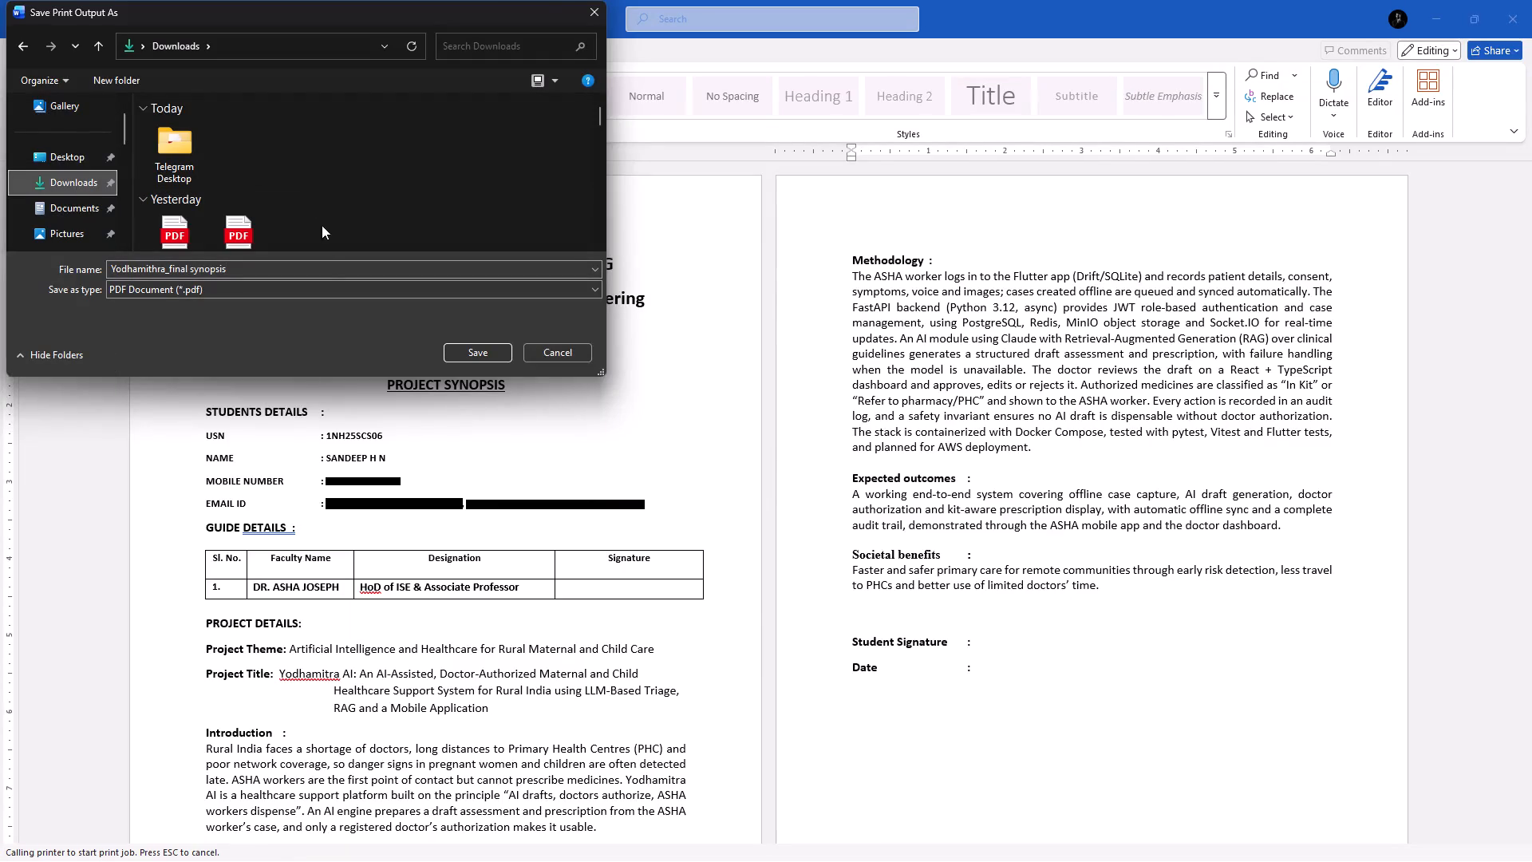
click(471, 350)
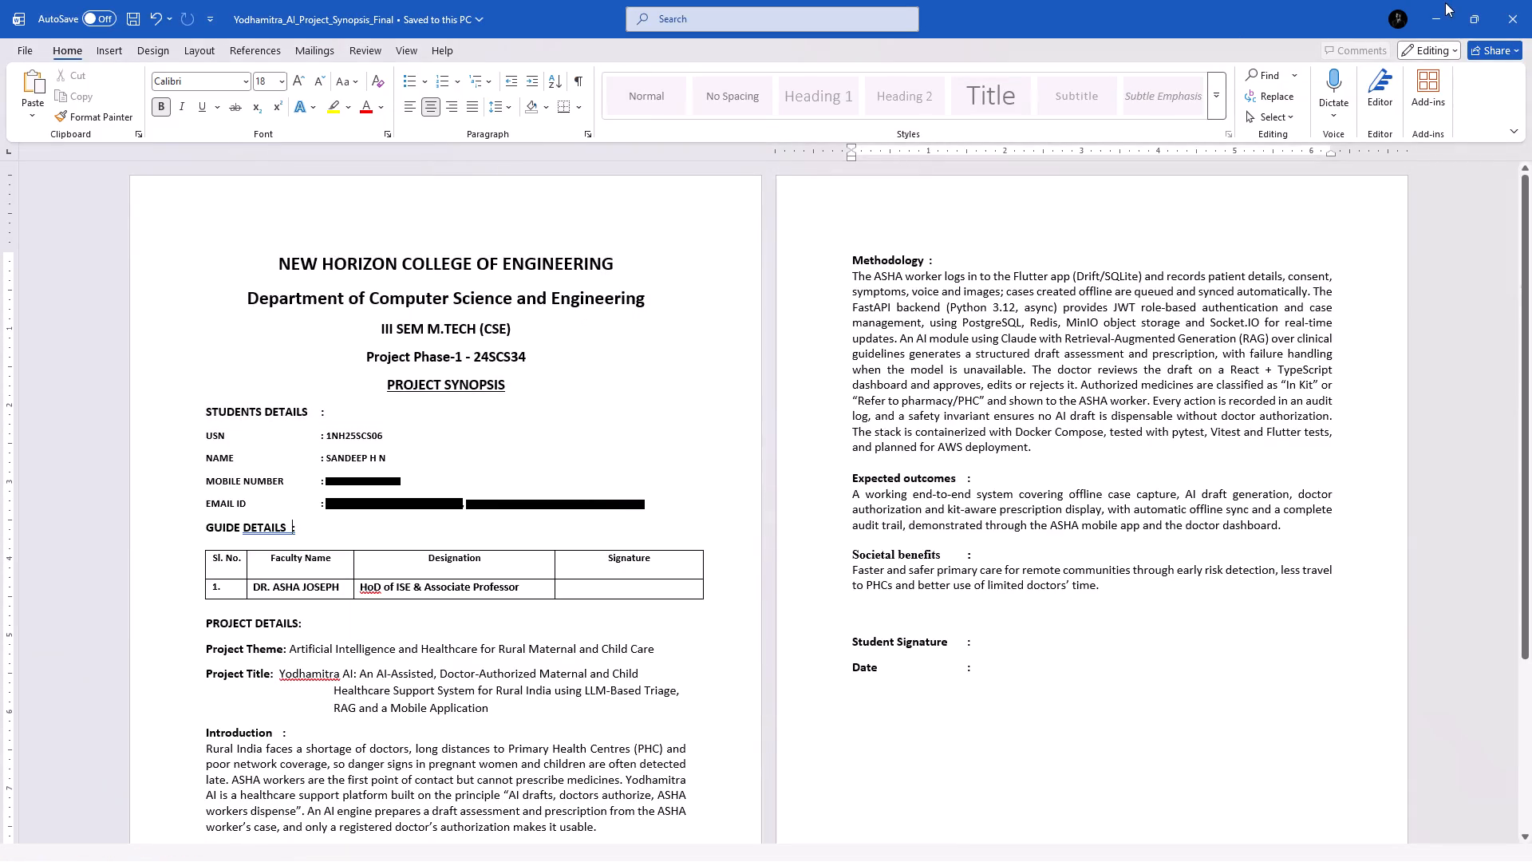
Close the synopsis document in Word.
click(1527, 13)
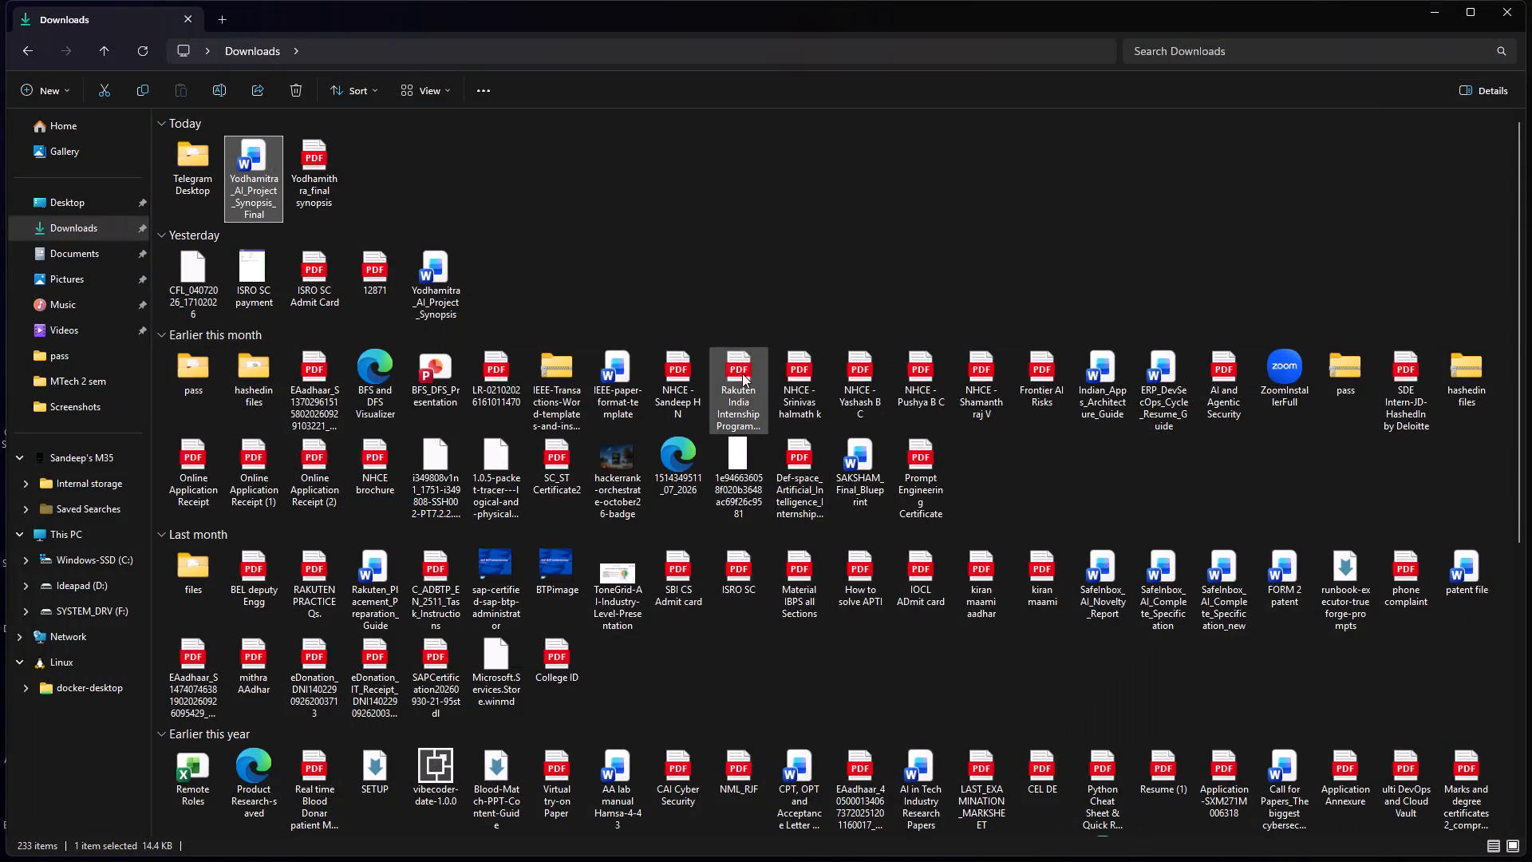